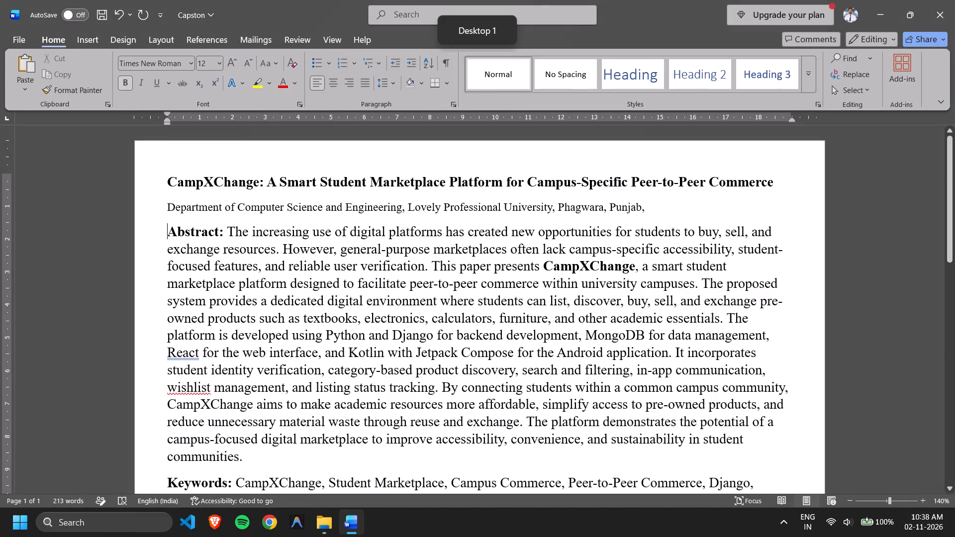
pyautogui.click(366, 86)
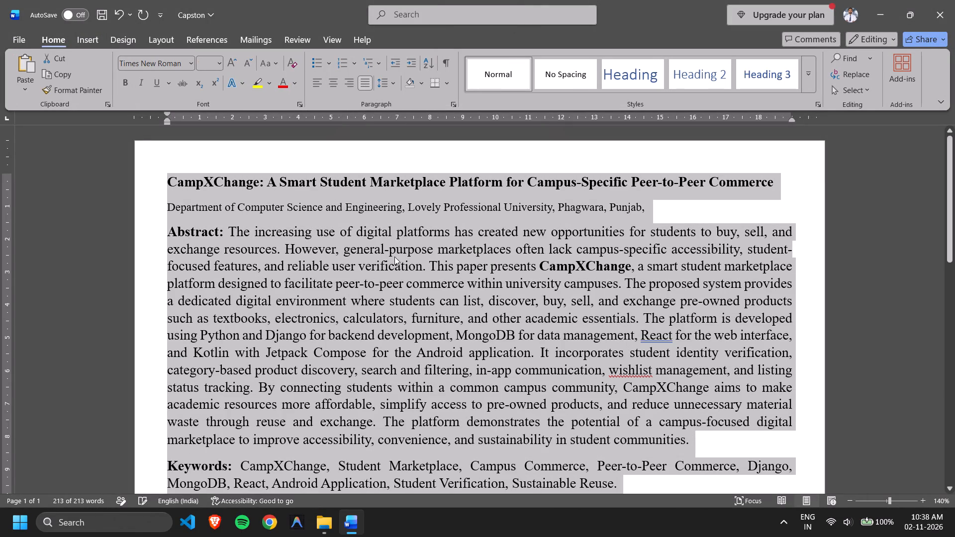
pyautogui.rightClick(405, 286)
pyautogui.click(362, 279)
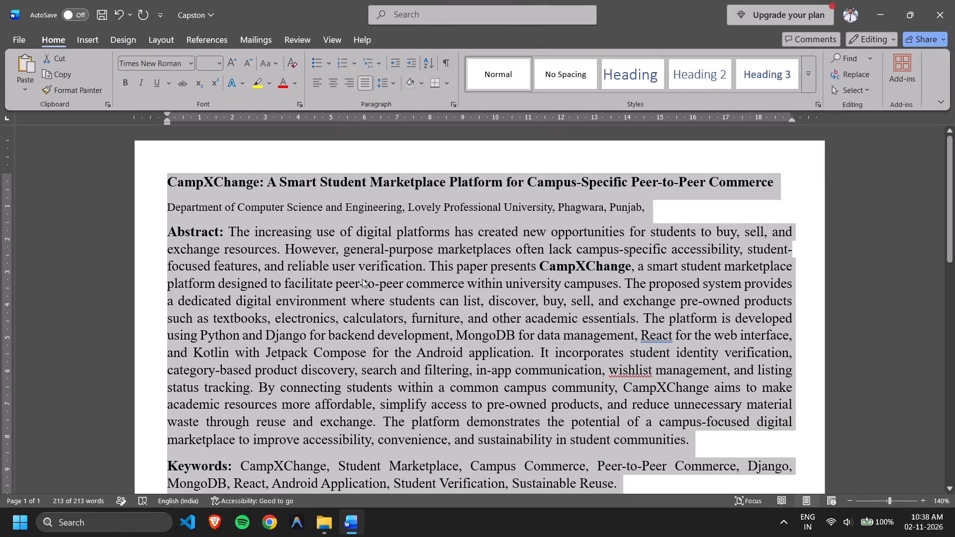
pyautogui.click(362, 279)
# Centre the paper title and the department affiliation line beneath it.
pyautogui.click(669, 206)
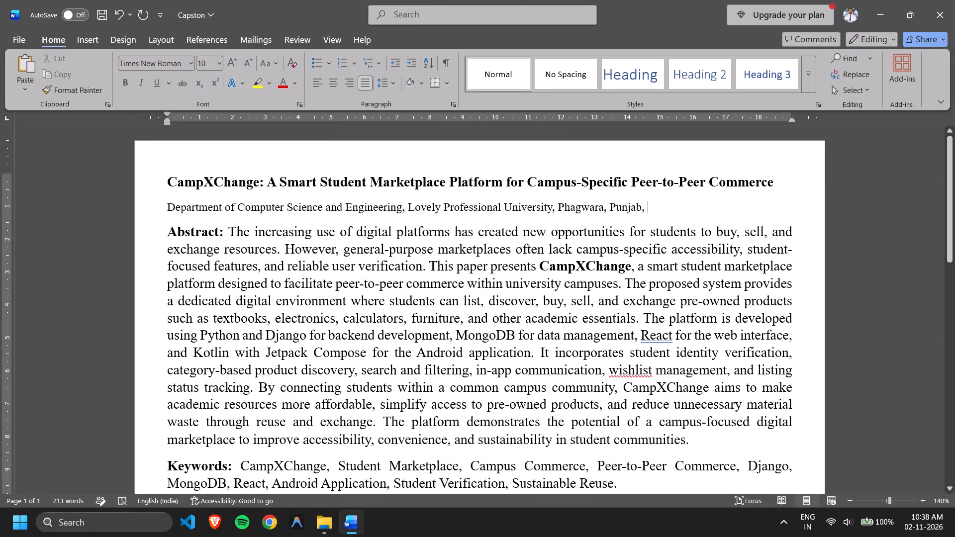
pyautogui.hotkey('shift', 'Up')
pyautogui.hotkey('ctrl', '/')
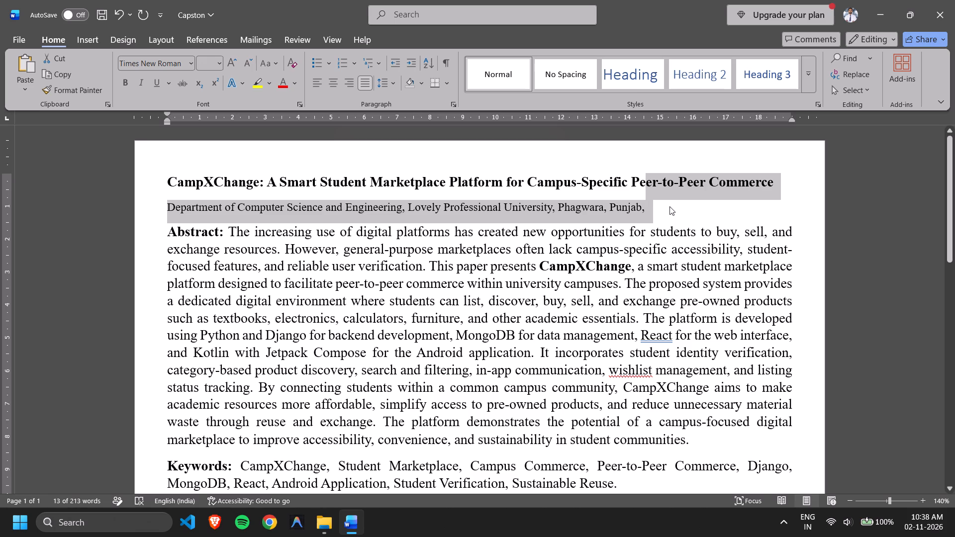
pyautogui.hotkey('ctrl', 'e')
pyautogui.hotkey('ctrl', 'e')
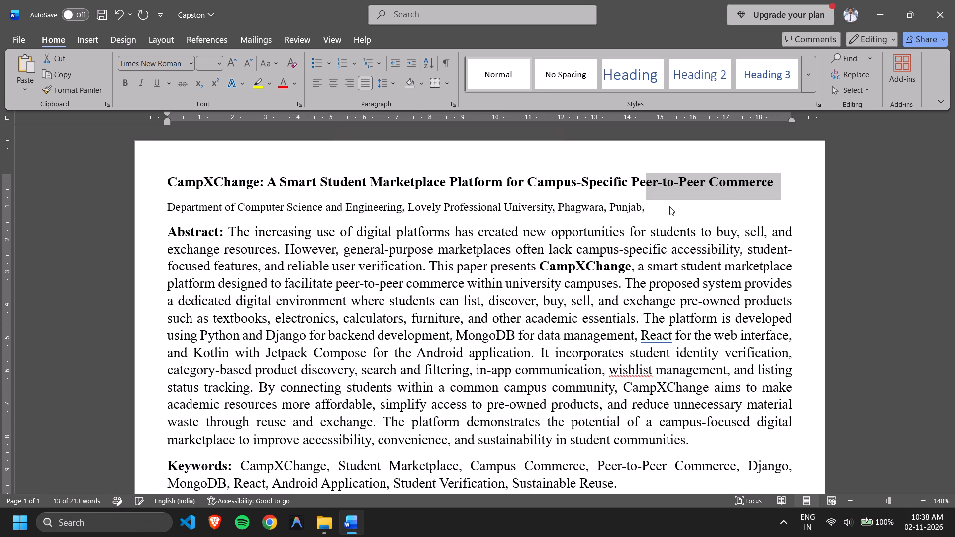
pyautogui.click(727, 225)
# Enlarge the paper title to 20 pt.
pyautogui.press('Up')
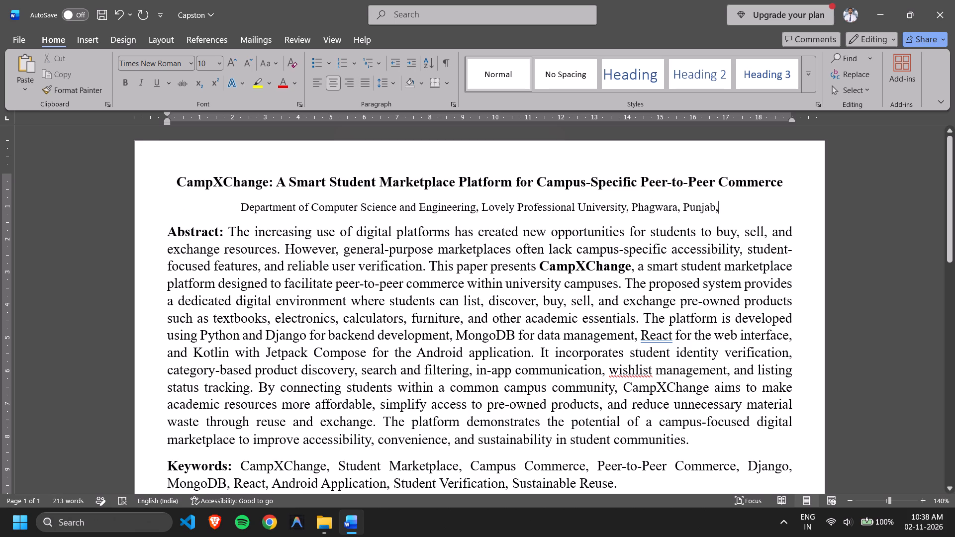
pyautogui.press('Up')
pyautogui.press('Up')
pyautogui.press('Up')
pyautogui.press('Right')
pyautogui.hotkey('ctrl', 'Right')
pyautogui.hotkey('ctrl', 'shift', 'Up')
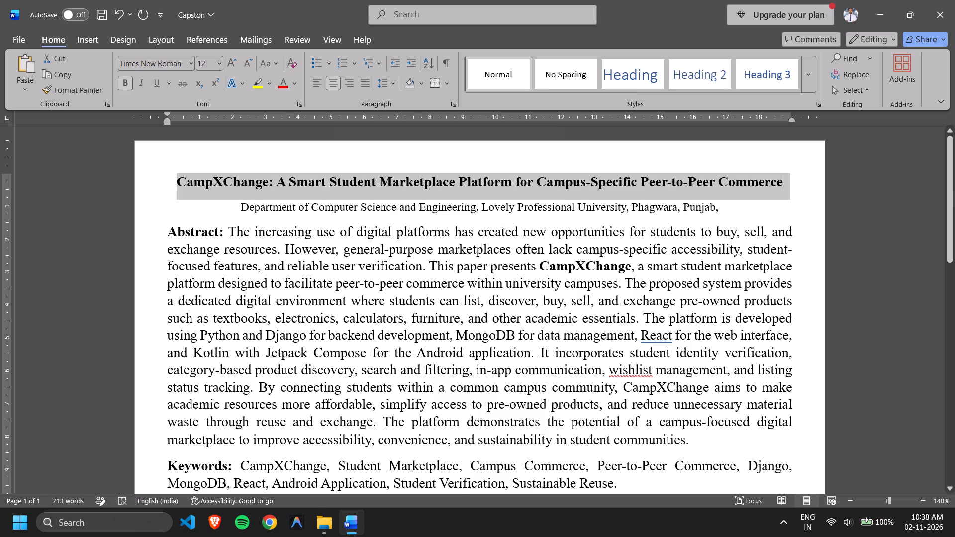
pyautogui.hotkey('ctrl', 'shift', '.')
pyautogui.hotkey('ctrl', 'shift', '.')
pyautogui.hotkey('ctrl', 'shift', '.')
pyautogui.hotkey('ctrl', 'shift', '.')
pyautogui.press('Down')
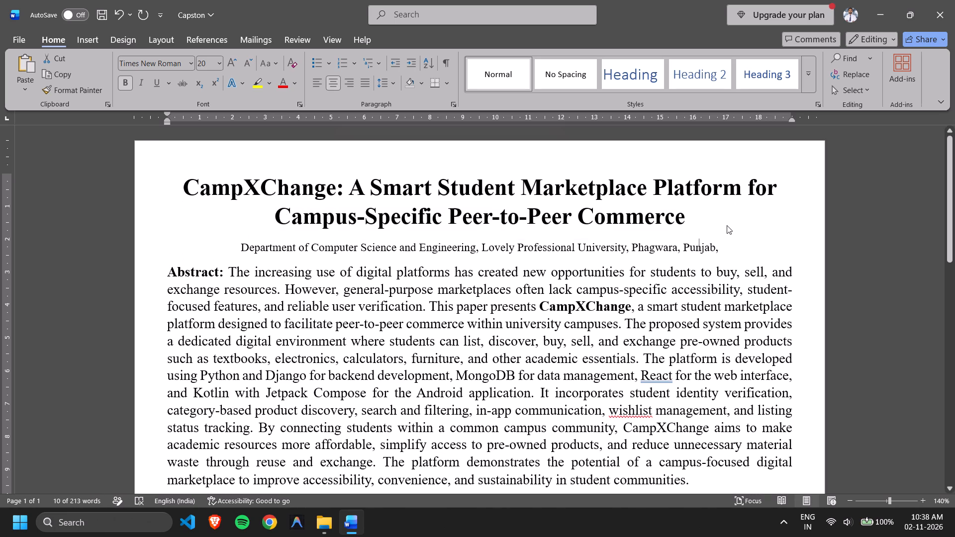
# Save the Capston document.
pyautogui.hotkey('ctrl', 's')
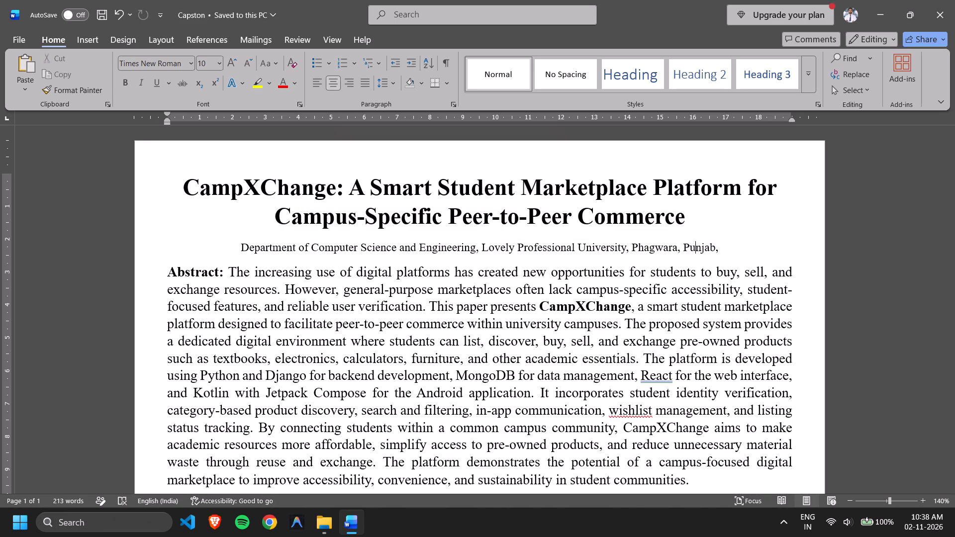
# Read through the Abstract from its opening sentence to the list of example products, checking the wording.
pyautogui.press('Up')
pyautogui.press('Down')
pyautogui.press('Down')
pyautogui.press('Down')
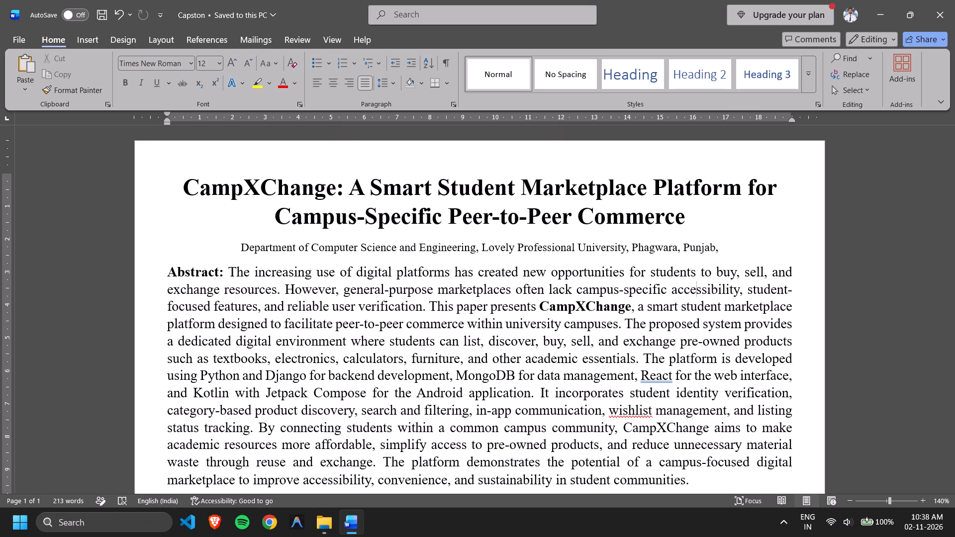
pyautogui.hotkey('ctrl', 'Left')
pyautogui.hotkey('ctrl', 'Left')
pyautogui.hotkey('ctrl', 'Left')
pyautogui.hotkey('ctrl', 'Left')
pyautogui.hotkey('ctrl', 'Left')
pyautogui.hotkey('ctrl', 'Left')
pyautogui.press('Up')
pyautogui.hotkey('ctrl', 'Right')
pyautogui.hotkey('ctrl', 'Right')
pyautogui.hotkey('ctrl', 'Right')
pyautogui.hotkey('ctrl', 'Right')
pyautogui.hotkey('ctrl', 'Right')
pyautogui.hotkey('ctrl', 'Right')
pyautogui.hotkey('ctrl', 'Right')
pyautogui.hotkey('ctrl', 'Right')
pyautogui.hotkey('ctrl', 'Right')
pyautogui.hotkey('ctrl', 'Right')
pyautogui.hotkey('ctrl', 'Right')
pyautogui.hotkey('ctrl', 'Right')
pyautogui.hotkey('ctrl', 'Right')
pyautogui.hotkey('ctrl', 'Right')
pyautogui.hotkey('ctrl', 'Right')
pyautogui.hotkey('ctrl', 'Right')
pyautogui.hotkey('ctrl', 'Right')
pyautogui.hotkey('ctrl', 'Right')
pyautogui.hotkey('ctrl', 'Right')
pyautogui.hotkey('ctrl', 'Right')
pyautogui.hotkey('ctrl', 'Right')
pyautogui.hotkey('ctrl', 'Right')
pyautogui.hotkey('ctrl', 'Right')
pyautogui.hotkey('ctrl', 'Right')
pyautogui.hotkey('ctrl', 'Right')
pyautogui.hotkey('ctrl', 'Right')
pyautogui.hotkey('ctrl', 'Right')
pyautogui.hotkey('ctrl', 'Right')
pyautogui.hotkey('ctrl', 'Right')
pyautogui.hotkey('ctrl', 'Right')
pyautogui.hotkey('ctrl', 'Right')
pyautogui.hotkey('ctrl', 'Right')
pyautogui.hotkey('ctrl', 'Right')
pyautogui.hotkey('ctrl', 'Right')
pyautogui.hotkey('ctrl', 'Right')
pyautogui.hotkey('ctrl', 'Right')
pyautogui.hotkey('ctrl', 'Right')
pyautogui.hotkey('ctrl', 'Right')
pyautogui.hotkey('ctrl', 'Right')
pyautogui.hotkey('ctrl', 'Right')
pyautogui.hotkey('ctrl', 'Right')
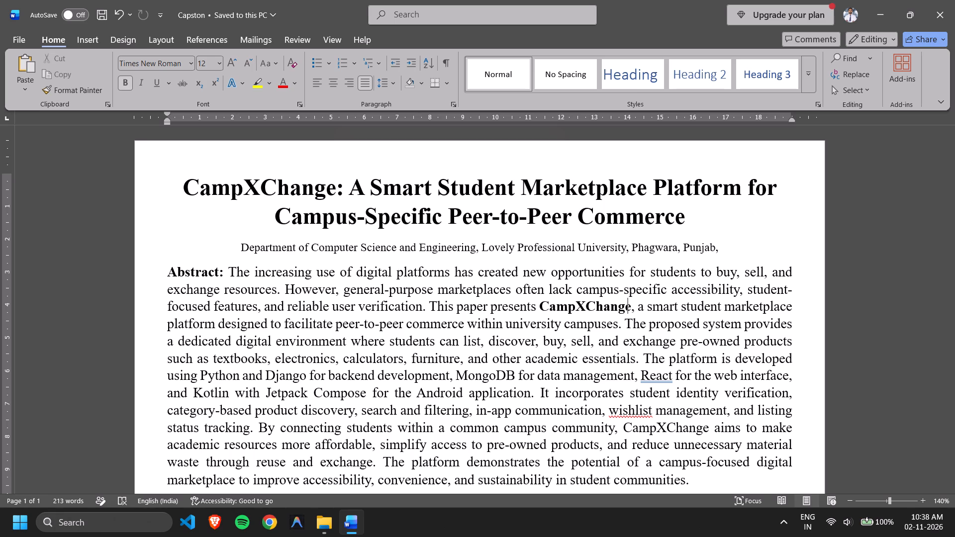
pyautogui.hotkey('ctrl', 'Right')
pyautogui.hotkey('ctrl', 'Right')
pyautogui.hotkey('ctrl', 'Right')
pyautogui.hotkey('ctrl', 'Right')
pyautogui.hotkey('ctrl', 'Right')
pyautogui.hotkey('ctrl', 'Right')
pyautogui.hotkey('ctrl', 'Right')
pyautogui.hotkey('ctrl', 'Right')
pyautogui.hotkey('ctrl', 'Right')
pyautogui.hotkey('ctrl', 'Right')
pyautogui.hotkey('ctrl', 'Right')
pyautogui.hotkey('ctrl', 'Right')
pyautogui.hotkey('ctrl', 'Right')
pyautogui.hotkey('ctrl', 'Right')
pyautogui.hotkey('ctrl', 'Right')
pyautogui.hotkey('ctrl', 'Right')
pyautogui.hotkey('ctrl', 'Right')
pyautogui.hotkey('ctrl', 'Right')
pyautogui.hotkey('ctrl', 'Right')
pyautogui.hotkey('ctrl', 'Right')
pyautogui.hotkey('ctrl', 'Right')
pyautogui.hotkey('ctrl', 'Right')
pyautogui.hotkey('ctrl', 'Right')
pyautogui.hotkey('ctrl', 'Right')
pyautogui.hotkey('ctrl', 'Right')
pyautogui.hotkey('ctrl', 'Right')
pyautogui.hotkey('ctrl', 'Right')
pyautogui.hotkey('ctrl', 'Right')
pyautogui.hotkey('ctrl', 'Right')
pyautogui.hotkey('ctrl', 'Right')
pyautogui.hotkey('ctrl', 'Right')
pyautogui.hotkey('ctrl', 'Right')
pyautogui.hotkey('ctrl', 'Right')
pyautogui.hotkey('ctrl', 'Right')
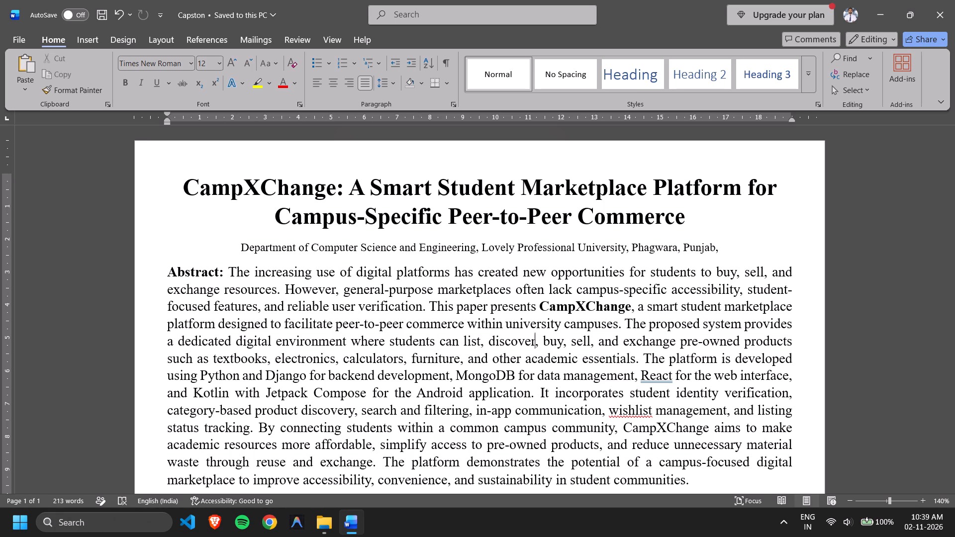
pyautogui.hotkey('ctrl', 'Right')
pyautogui.hotkey('ctrl', 'Right')
pyautogui.hotkey('ctrl', 'Right')
pyautogui.hotkey('ctrl', 'Right')
pyautogui.hotkey('ctrl', 'Right')
pyautogui.hotkey('ctrl', 'Right')
pyautogui.hotkey('ctrl', 'Right')
pyautogui.hotkey('ctrl', 'Right')
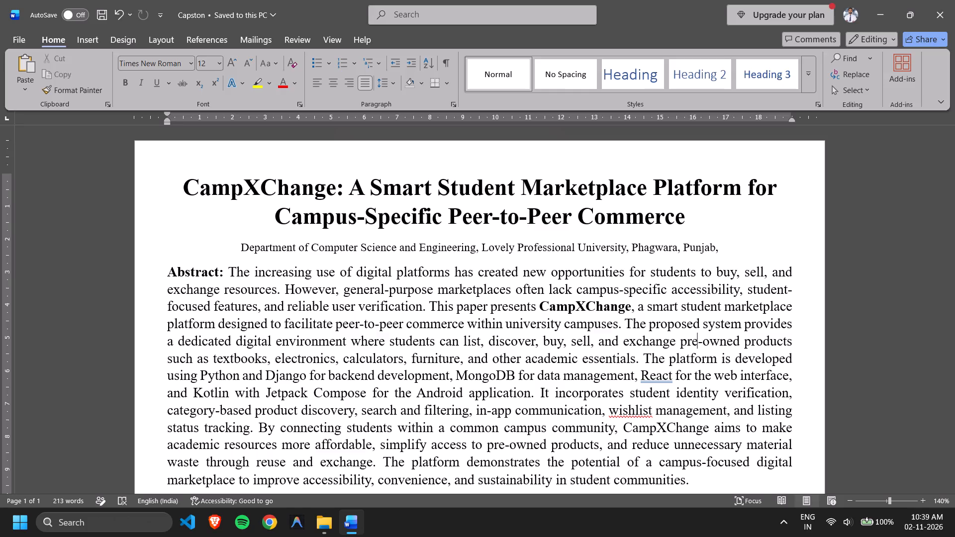
pyautogui.hotkey('ctrl', 'Right')
pyautogui.hotkey('ctrl', 'Right')
pyautogui.hotkey('ctrl', 'Right')
pyautogui.hotkey('ctrl', 'Right')
pyautogui.hotkey('ctrl', 'Right')
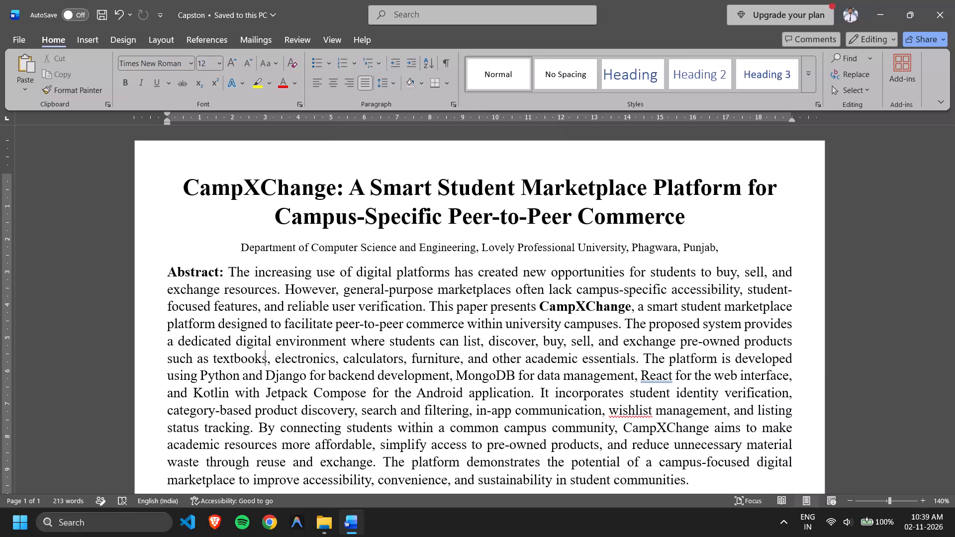
pyautogui.hotkey('ctrl', 'Right')
pyautogui.hotkey('ctrl', 'Right')
pyautogui.hotkey('ctrl', 'Right')
pyautogui.hotkey('ctrl', 'Right')
pyautogui.hotkey('ctrl', 'Right')
pyautogui.hotkey('ctrl', 'Right')
# Delete "furniture" and its extra comma from the Abstract's list of example pre-owned products.
pyautogui.hotkey('ctrl', 'shift', 'Left')
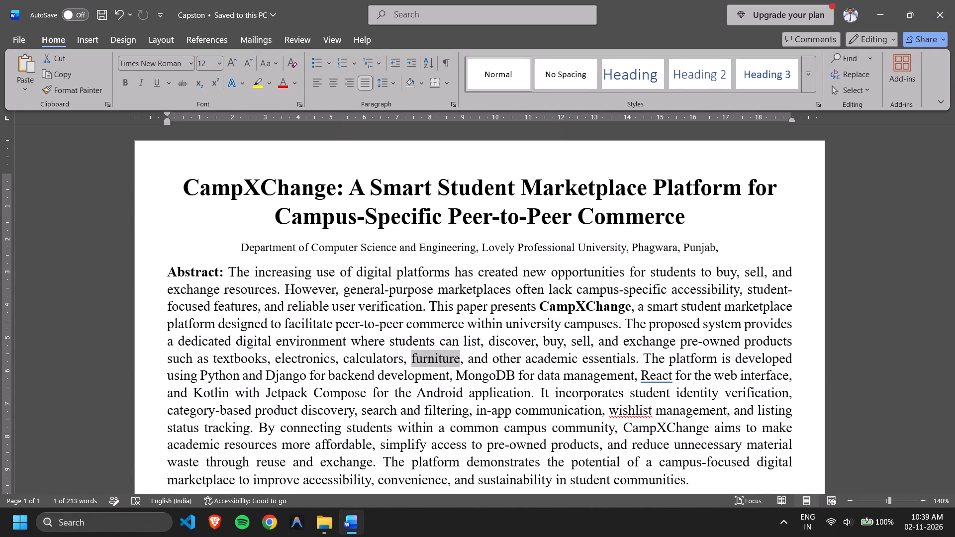
pyautogui.press('BackSpace')
pyautogui.press('BackSpace')
pyautogui.press('BackSpace')
# Read through the rest of the Abstract, from the example products to its closing sentence on student communities, checking the wording.
pyautogui.hotkey('ctrl', 'Right')
pyautogui.hotkey('ctrl', 'Right')
pyautogui.hotkey('ctrl', 'Right')
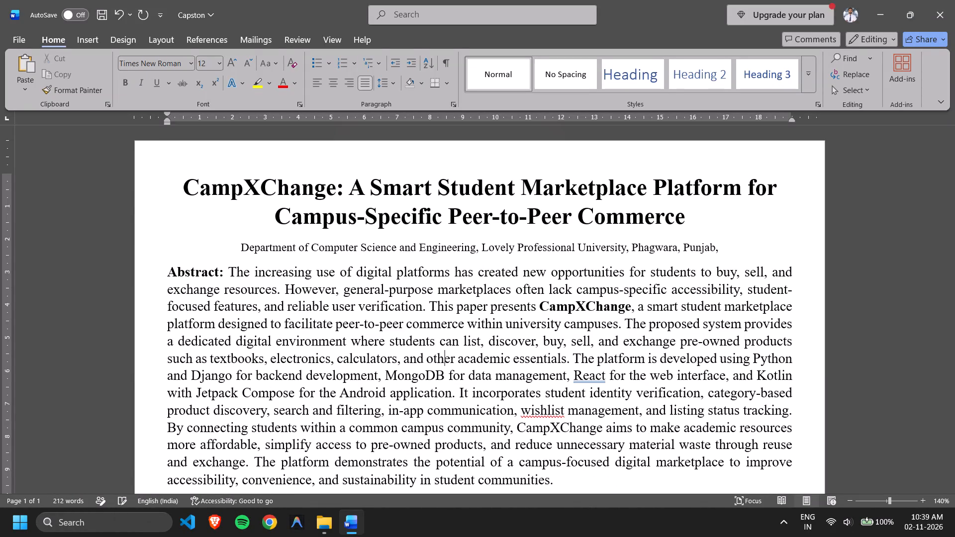
pyautogui.hotkey('ctrl', 'Right')
pyautogui.hotkey('ctrl', 'Right')
pyautogui.hotkey('ctrl', 'Right')
pyautogui.hotkey('ctrl', 'Right')
pyautogui.hotkey('ctrl', 'Right')
pyautogui.hotkey('ctrl', 'Right')
pyautogui.hotkey('ctrl', 'Right')
pyautogui.hotkey('ctrl', 'Right')
pyautogui.hotkey('ctrl', 'Right')
pyautogui.hotkey('ctrl', 'Right')
pyautogui.hotkey('ctrl', 'Right')
pyautogui.hotkey('ctrl', 'Right')
pyautogui.hotkey('ctrl', 'Right')
pyautogui.hotkey('ctrl', 'Right')
pyautogui.hotkey('ctrl', 'Right')
pyautogui.hotkey('ctrl', 'Right')
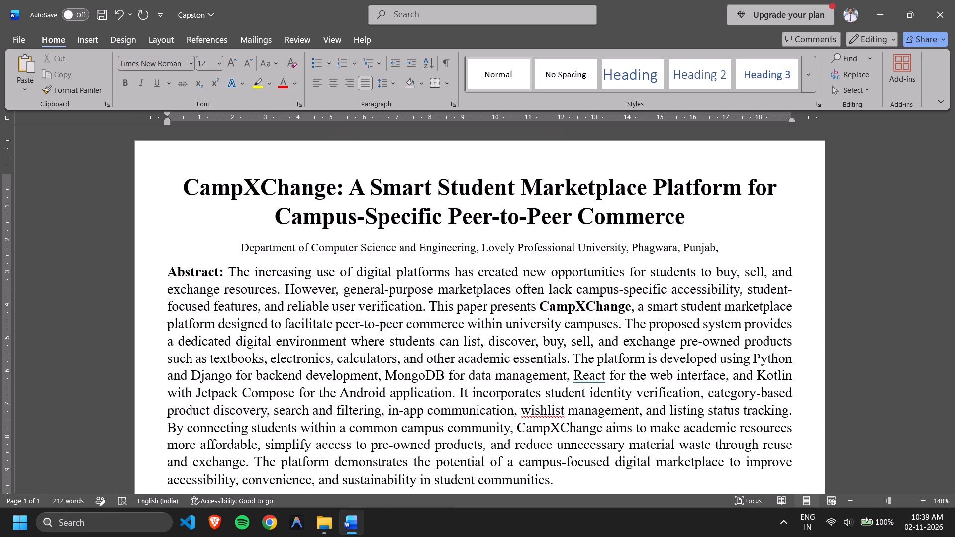
pyautogui.hotkey('ctrl', 'Right')
pyautogui.hotkey('ctrl', 'Right')
pyautogui.hotkey('ctrl', 'Right')
pyautogui.hotkey('ctrl', 'Right')
pyautogui.hotkey('ctrl', 'Right')
pyautogui.hotkey('ctrl', 'Right')
pyautogui.hotkey('ctrl', 'Right')
pyautogui.hotkey('ctrl', 'Right')
pyautogui.hotkey('ctrl', 'Right')
pyautogui.hotkey('ctrl', 'Right')
pyautogui.hotkey('ctrl', 'Right')
pyautogui.hotkey('ctrl', 'Right')
pyautogui.hotkey('ctrl', 'Right')
pyautogui.hotkey('ctrl', 'Right')
pyautogui.hotkey('ctrl', 'Right')
pyautogui.hotkey('ctrl', 'Right')
pyautogui.hotkey('ctrl', 'Right')
pyautogui.hotkey('ctrl', 'Right')
pyautogui.hotkey('ctrl', 'Right')
pyautogui.hotkey('ctrl', 'Right')
pyautogui.hotkey('ctrl', 'Right')
pyautogui.hotkey('ctrl', 'Right')
pyautogui.hotkey('ctrl', 'Right')
pyautogui.hotkey('ctrl', 'Right')
pyautogui.hotkey('ctrl', 'Right')
pyautogui.hotkey('ctrl', 'Right')
pyautogui.hotkey('ctrl', 'Right')
pyautogui.hotkey('ctrl', 'Right')
pyautogui.hotkey('ctrl', 'Right')
pyautogui.hotkey('ctrl', 'Right')
pyautogui.hotkey('ctrl', 'Right')
pyautogui.hotkey('ctrl', 'Right')
pyautogui.hotkey('ctrl', 'Right')
pyautogui.hotkey('ctrl', 'Right')
pyautogui.hotkey('ctrl', 'Right')
pyautogui.hotkey('ctrl', 'Right')
pyautogui.hotkey('ctrl', 'Right')
pyautogui.hotkey('ctrl', 'Right')
pyautogui.hotkey('ctrl', 'Right')
pyautogui.hotkey('ctrl', 'Right')
pyautogui.hotkey('ctrl', 'Right')
pyautogui.hotkey('ctrl', 'Right')
pyautogui.hotkey('ctrl', 'Right')
pyautogui.hotkey('ctrl', 'Right')
pyautogui.hotkey('ctrl', 'Right')
pyautogui.hotkey('ctrl', 'Right')
pyautogui.hotkey('ctrl', 'Right')
pyautogui.hotkey('ctrl', 'Right')
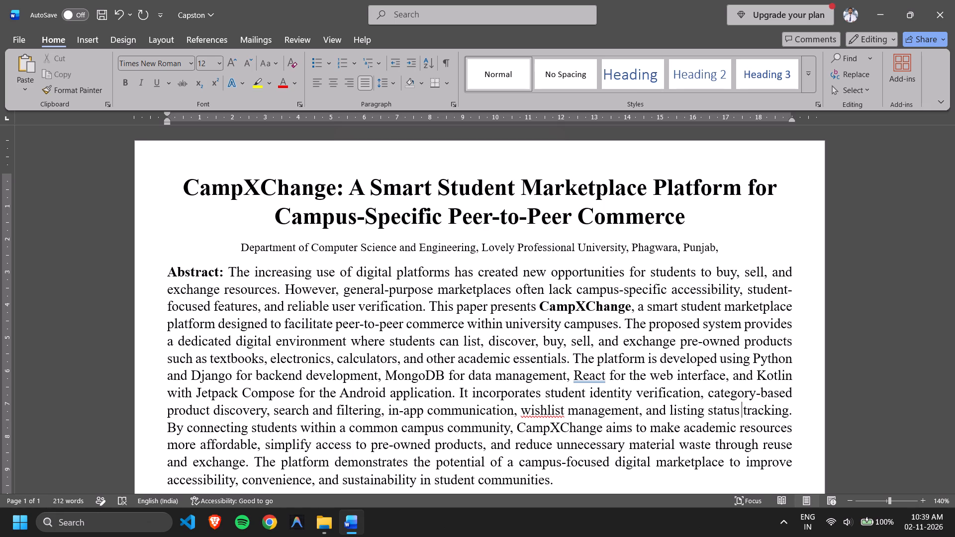
pyautogui.hotkey('ctrl', 'Right')
pyautogui.hotkey('ctrl', 'Right')
pyautogui.hotkey('ctrl', 'Right')
pyautogui.hotkey('ctrl', 'Right')
pyautogui.hotkey('ctrl', 'Right')
pyautogui.hotkey('ctrl', 'Right')
pyautogui.hotkey('ctrl', 'Right')
pyautogui.hotkey('ctrl', 'Right')
pyautogui.hotkey('ctrl', 'Right')
pyautogui.hotkey('ctrl', 'Right')
pyautogui.hotkey('ctrl', 'Right')
pyautogui.hotkey('ctrl', 'Right')
pyautogui.hotkey('ctrl', 'Right')
pyautogui.hotkey('ctrl', 'Right')
pyautogui.hotkey('ctrl', 'Right')
pyautogui.hotkey('ctrl', 'Right')
pyautogui.hotkey('ctrl', 'Right')
pyautogui.hotkey('ctrl', 'Right')
pyautogui.hotkey('ctrl', 'Right')
pyautogui.hotkey('ctrl', 'Right')
pyautogui.hotkey('ctrl', 'Right')
pyautogui.hotkey('ctrl', 'Right')
pyautogui.hotkey('ctrl', 'Right')
pyautogui.hotkey('ctrl', 'Right')
pyautogui.hotkey('ctrl', 'Right')
pyautogui.hotkey('ctrl', 'Right')
pyautogui.hotkey('ctrl', 'Right')
pyautogui.hotkey('ctrl', 'Right')
pyautogui.hotkey('ctrl', 'Right')
pyautogui.hotkey('ctrl', 'Right')
pyautogui.hotkey('ctrl', 'Right')
pyautogui.hotkey('ctrl', 'Right')
pyautogui.hotkey('ctrl', 'Right')
pyautogui.hotkey('ctrl', 'Right')
pyautogui.hotkey('ctrl', 'Right')
pyautogui.hotkey('ctrl', 'Right')
pyautogui.hotkey('ctrl', 'Right')
pyautogui.hotkey('ctrl', 'Right')
pyautogui.hotkey('ctrl', 'Right')
pyautogui.hotkey('ctrl', 'Right')
pyautogui.hotkey('ctrl', 'Right')
pyautogui.hotkey('ctrl', 'Right')
pyautogui.hotkey('ctrl', 'Right')
pyautogui.hotkey('ctrl', 'Right')
pyautogui.hotkey('ctrl', 'Right')
pyautogui.hotkey('ctrl', 'Right')
pyautogui.hotkey('ctrl', 'Right')
pyautogui.hotkey('ctrl', 'Right')
pyautogui.hotkey('ctrl', 'Right')
pyautogui.hotkey('ctrl', 'Right')
pyautogui.hotkey('ctrl', 'Right')
pyautogui.hotkey('ctrl', 'Right')
pyautogui.hotkey('ctrl', 'Right')
pyautogui.hotkey('ctrl', 'Right')
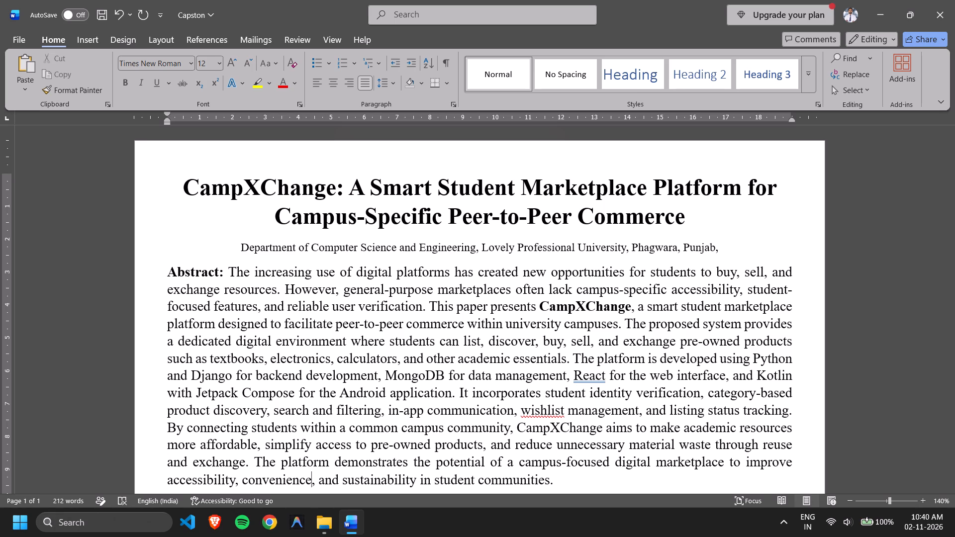
pyautogui.hotkey('ctrl', 'Right')
pyautogui.hotkey('ctrl', 'Right')
pyautogui.hotkey('ctrl', 'Right')
pyautogui.hotkey('ctrl', 'Right')
pyautogui.hotkey('ctrl', 'Right')
pyautogui.hotkey('ctrl', 'Right')
pyautogui.hotkey('ctrl', 'Right')
pyautogui.hotkey('ctrl', 'Right')
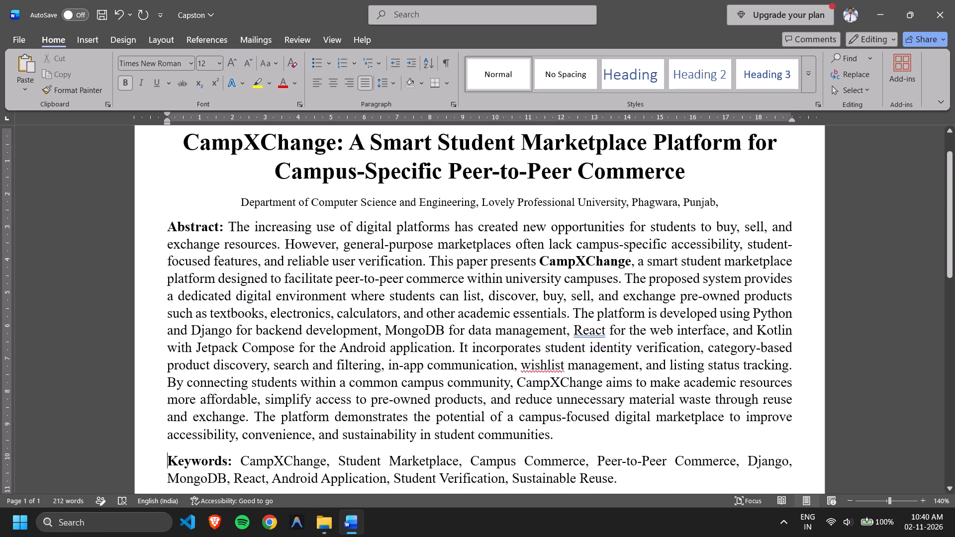
# Read through the Keywords line from CampXChange to Sustainable Reuse, checking each term.
pyautogui.hotkey('ctrl', 'Right')
pyautogui.hotkey('ctrl', 'Right')
pyautogui.hotkey('ctrl', 'Right')
pyautogui.hotkey('ctrl', 'Right')
pyautogui.hotkey('ctrl', 'Right')
pyautogui.hotkey('ctrl', 'Right')
pyautogui.hotkey('ctrl', 'Right')
pyautogui.hotkey('ctrl', 'Right')
pyautogui.hotkey('ctrl', 'Right')
pyautogui.hotkey('ctrl', 'Right')
pyautogui.hotkey('ctrl', 'Right')
pyautogui.hotkey('ctrl', 'Right')
pyautogui.hotkey('ctrl', 'Right')
pyautogui.hotkey('ctrl', 'Right')
pyautogui.hotkey('ctrl', 'Right')
pyautogui.hotkey('ctrl', 'Right')
pyautogui.hotkey('ctrl', 'Right')
pyautogui.hotkey('ctrl', 'Right')
pyautogui.hotkey('ctrl', 'Right')
pyautogui.hotkey('ctrl', 'Right')
pyautogui.hotkey('ctrl', 'Right')
pyautogui.hotkey('ctrl', 'Right')
pyautogui.hotkey('ctrl', 'Right')
pyautogui.hotkey('ctrl', 'Right')
pyautogui.hotkey('ctrl', 'Right')
pyautogui.hotkey('ctrl', 'Right')
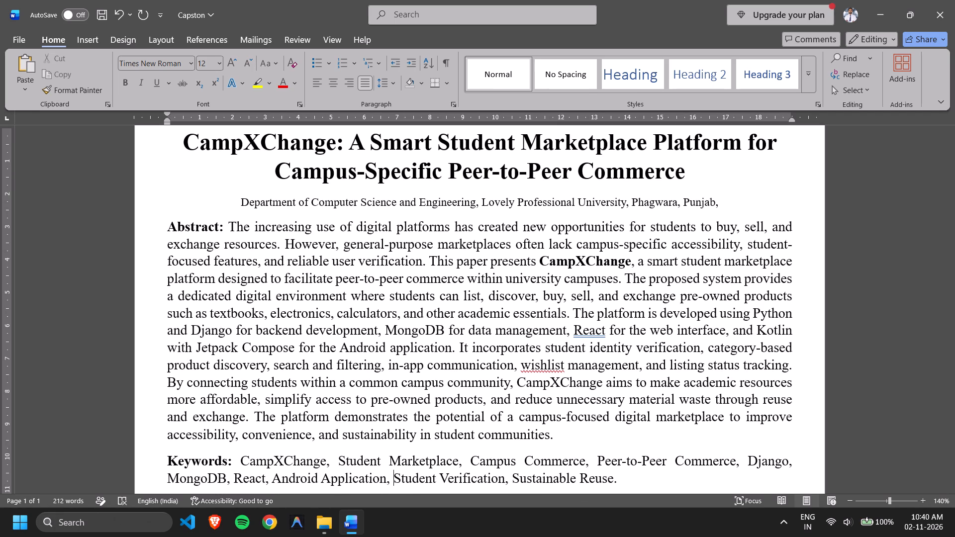
pyautogui.hotkey('ctrl', 'Right')
pyautogui.hotkey('ctrl', 'Right')
pyautogui.hotkey('ctrl', 'Right')
pyautogui.hotkey('ctrl', 'Right')
pyautogui.hotkey('ctrl', 'Right')
pyautogui.hotkey('ctrl', 'Right')
pyautogui.hotkey('ctrl', 'Right')
pyautogui.hotkey('ctrl', 'Right')
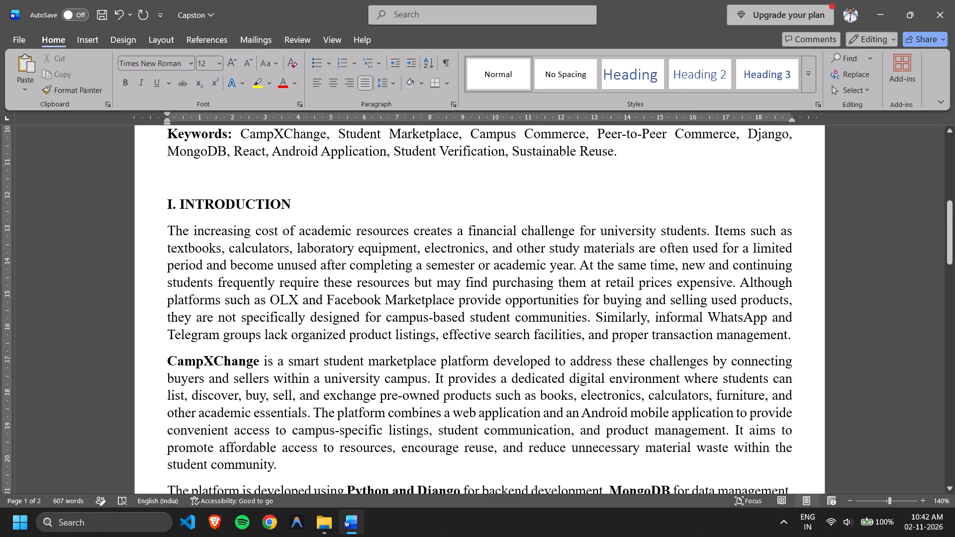
pyautogui.scroll(-2, 607, 347)
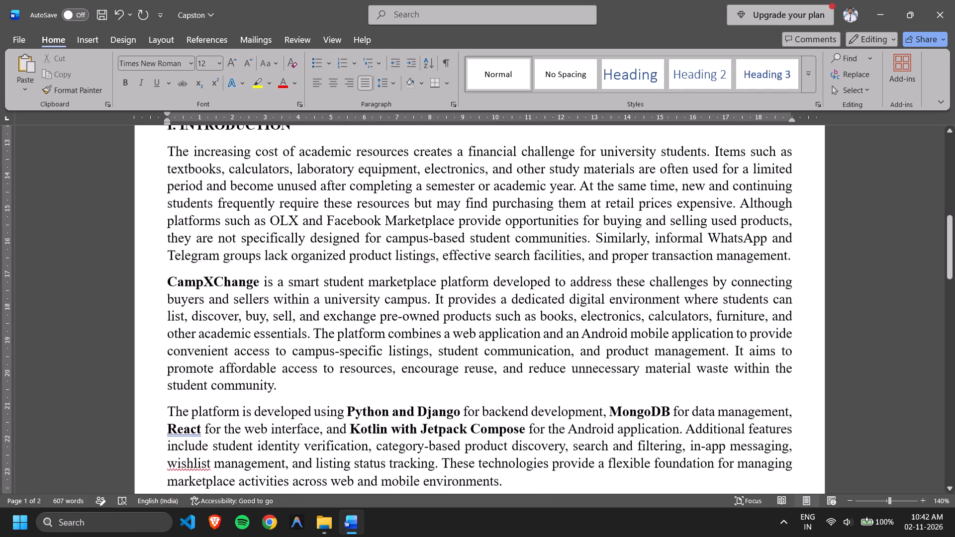
pyautogui.scroll(-1, 607, 347)
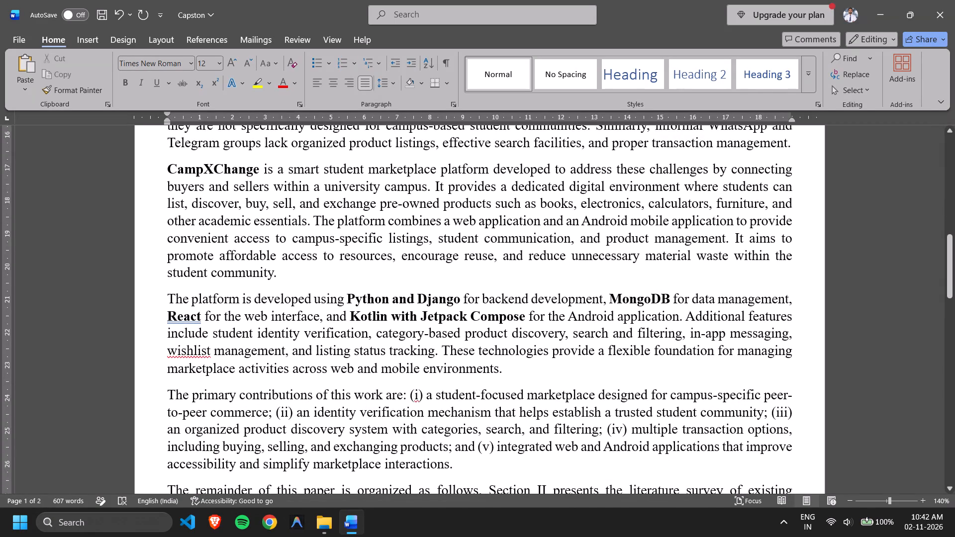
pyautogui.scroll(1, 373, 217)
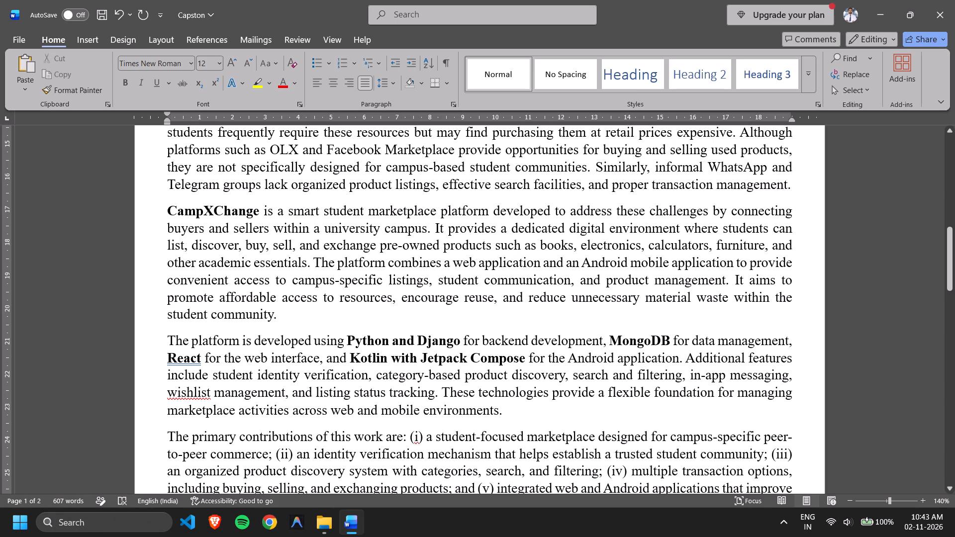
pyautogui.scroll(-1, 213, 321)
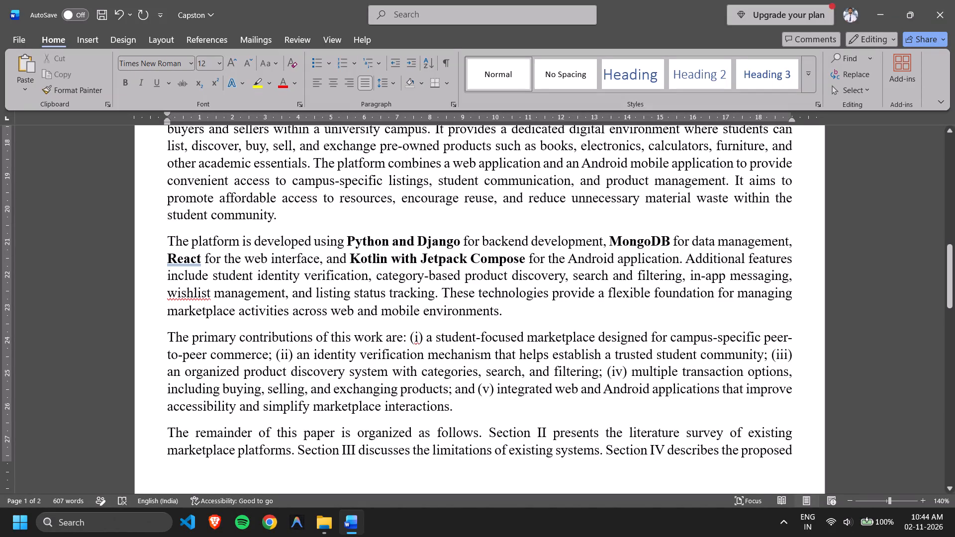
pyautogui.scroll(-1, 273, 424)
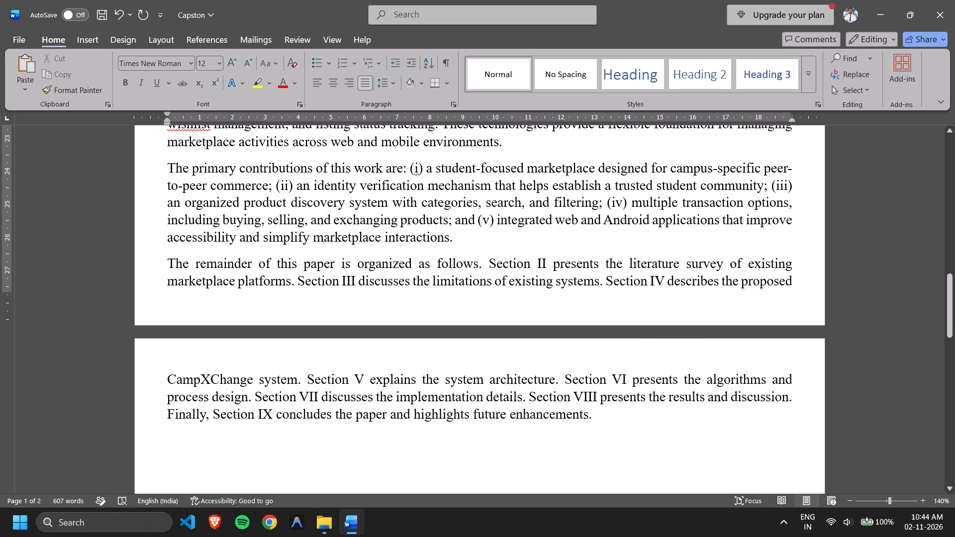
pyautogui.scroll(-1, 526, 393)
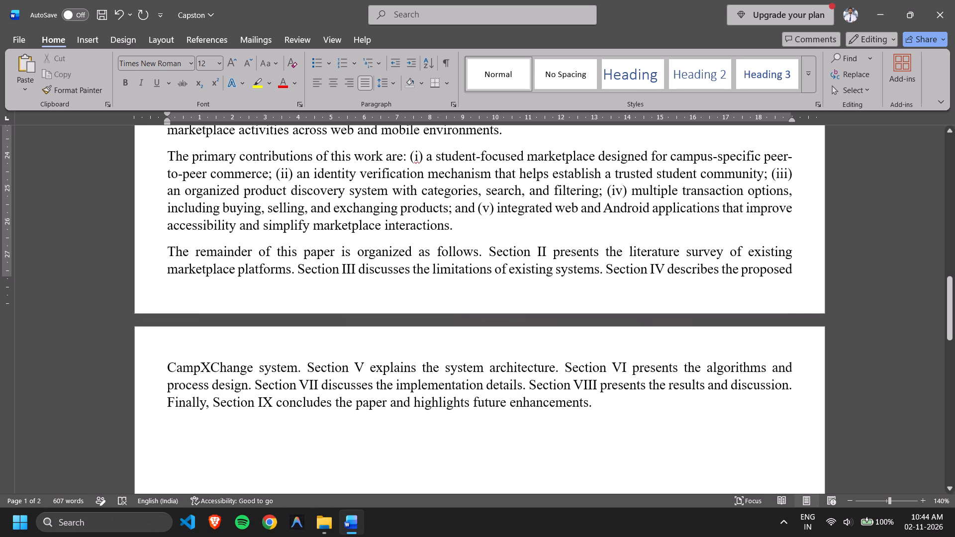
pyautogui.scroll(-2, 526, 393)
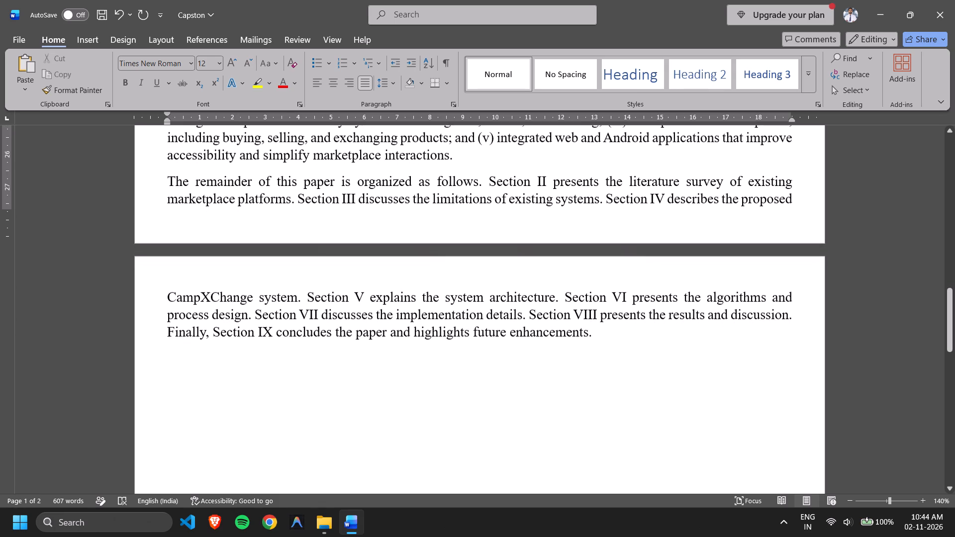
# Add two new lines after the Introduction's final sentence ending in "highlights future enhancements.".
pyautogui.click(610, 335)
pyautogui.press('Return')
pyautogui.press('Return')
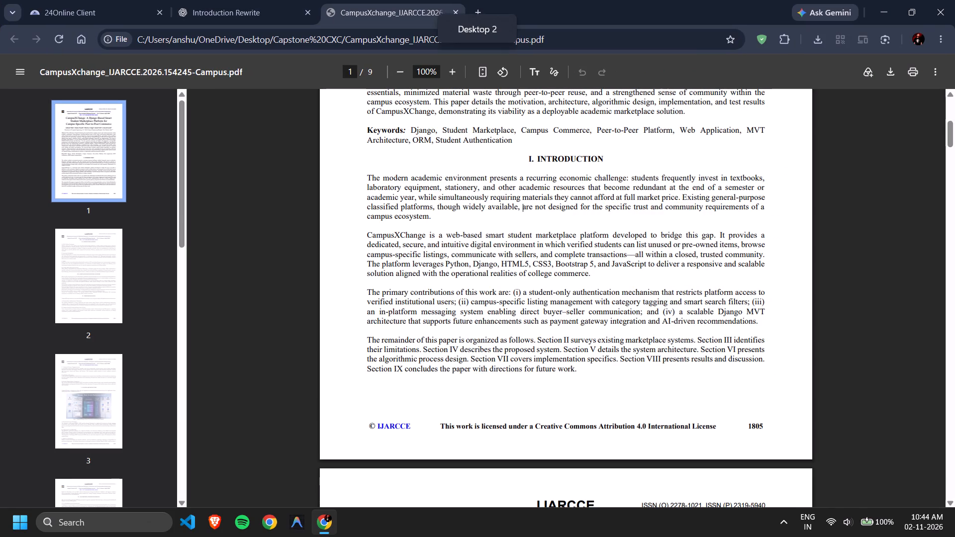
pyautogui.scroll(-5, 610, 335)
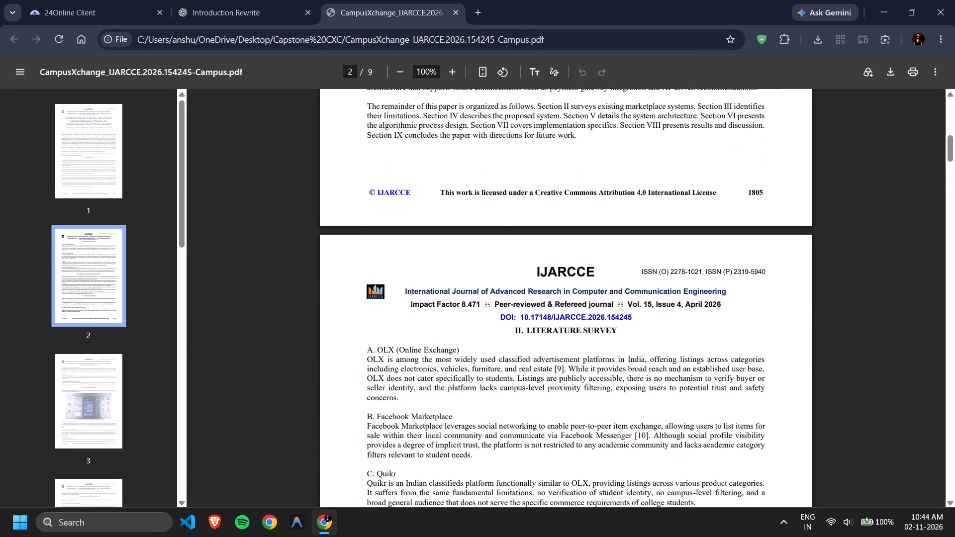
pyautogui.scroll(-4, 610, 335)
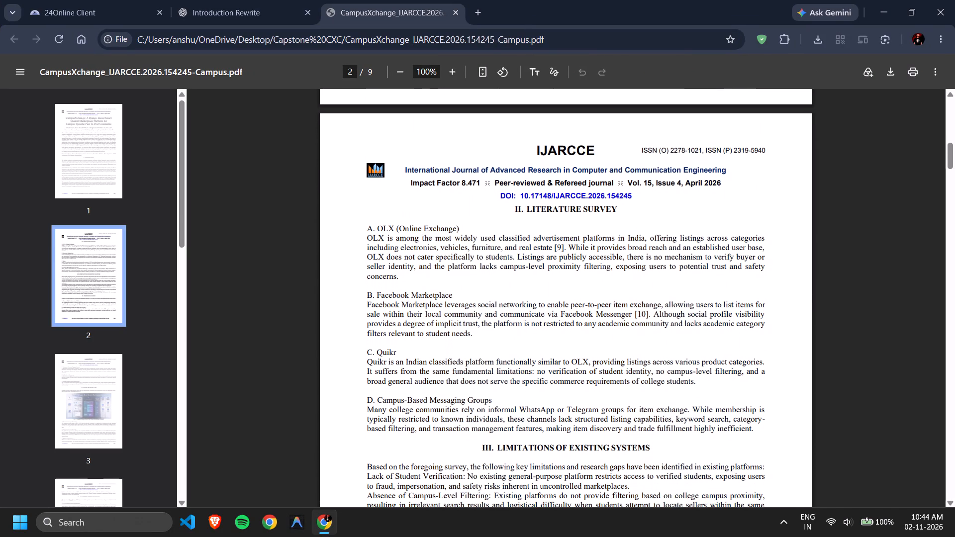
pyautogui.hscroll(1, 516, 336)
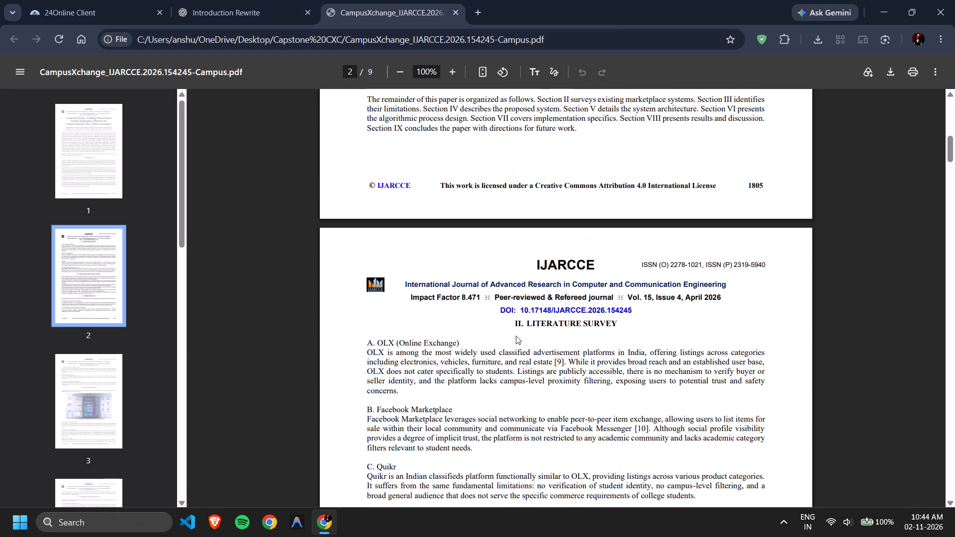
pyautogui.hscroll(1, 516, 336)
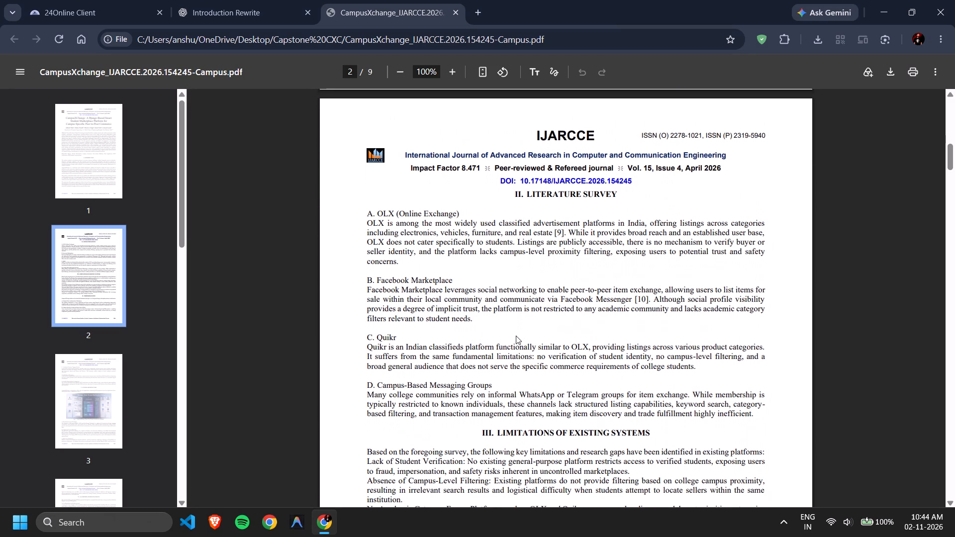
pyautogui.scroll(-1, 516, 336)
pyautogui.moveTo(755, 374); pyautogui.dragTo(370, 167)
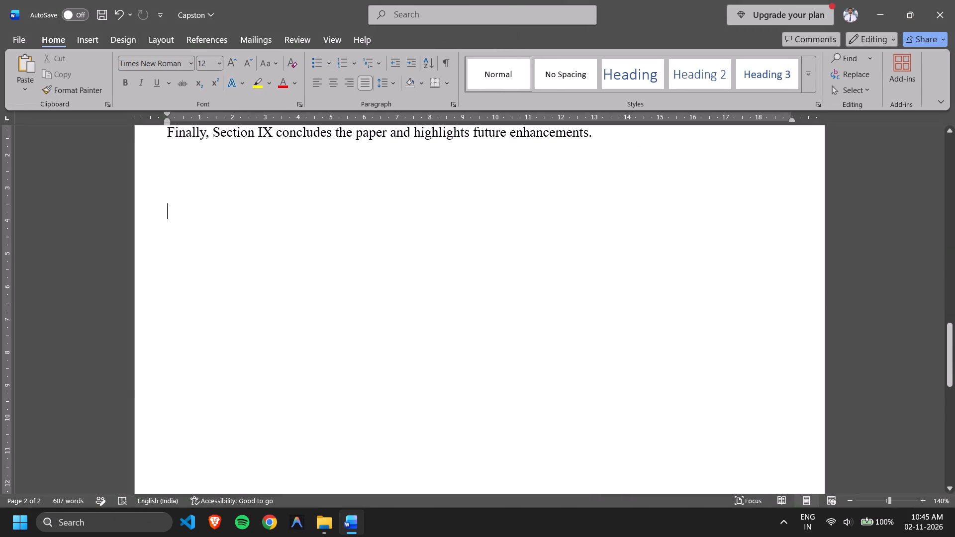
# Paste the copied II. LITERATURE SURVEY section one line higher in the blank space after the Introduction.
pyautogui.press('Up')
pyautogui.hotkey('ctrl', 'v')
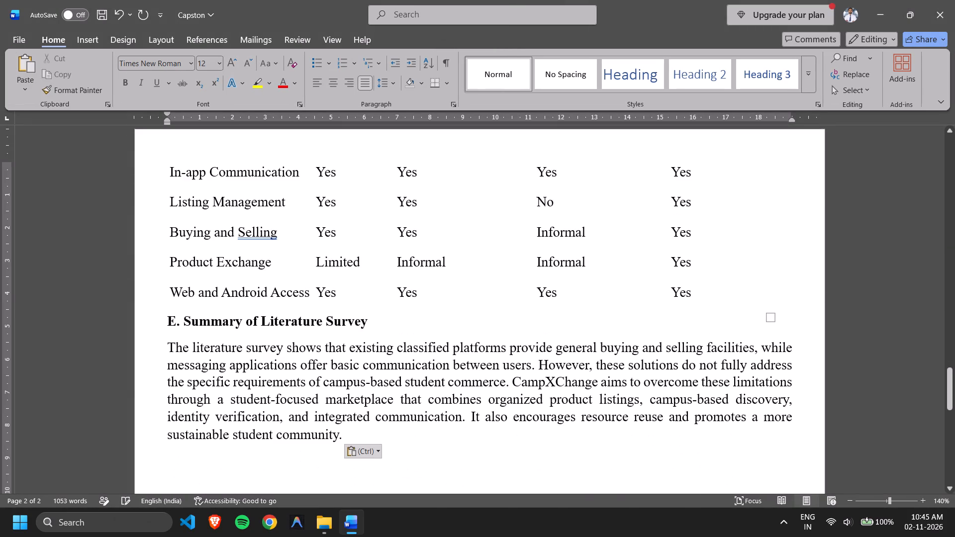
# Left-align the "1) OLX and Quikr:" heading and its paragraph under B. Review of Existing Systems.
pyautogui.scroll(7, 342, 214)
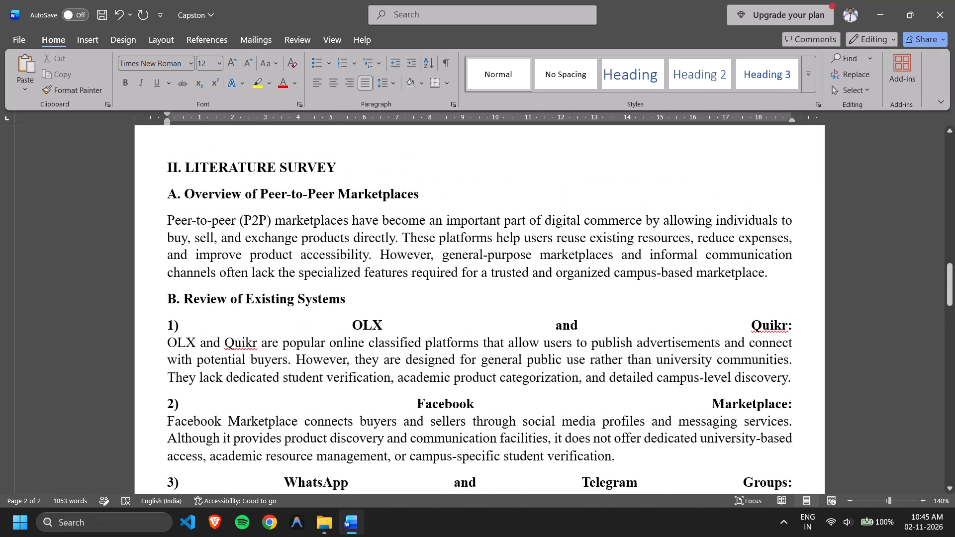
pyautogui.click(173, 325)
pyautogui.press('Left')
pyautogui.hotkey('shift', 'Down')
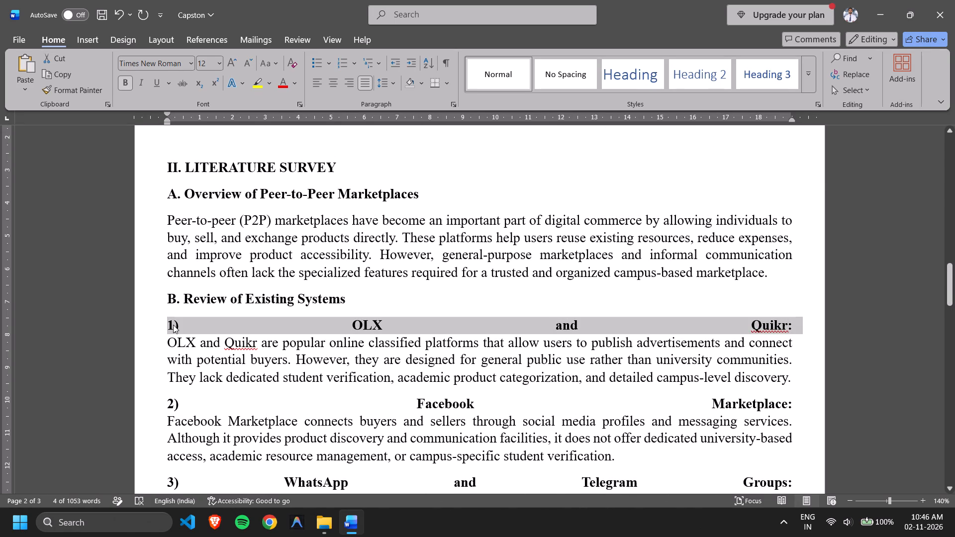
pyautogui.hotkey('ctrl', 'l')
# Left-align the "2) Facebook Marketplace:" heading and its paragraph.
pyautogui.press('Down')
pyautogui.press('Down')
pyautogui.press('Down')
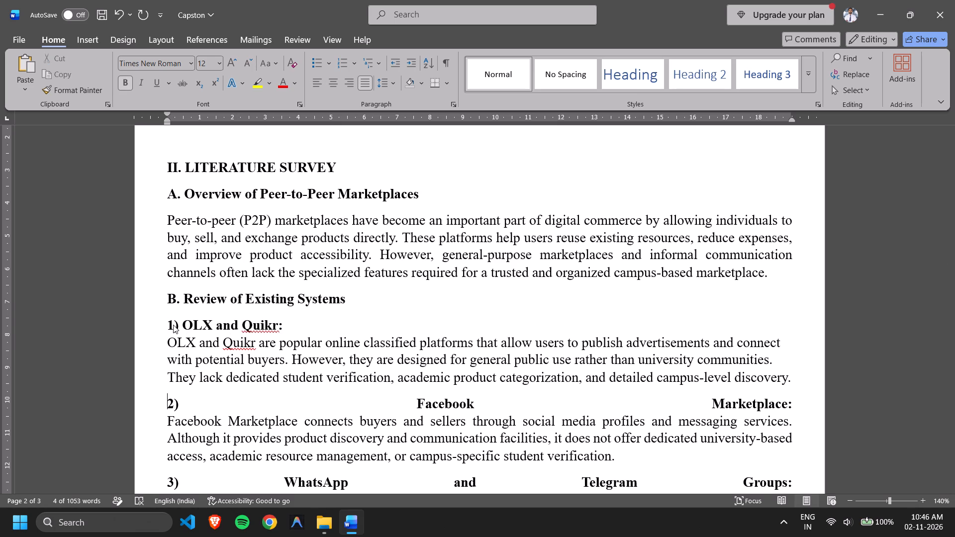
pyautogui.hotkey('ctrl', '/')
pyautogui.hotkey('ctrl', '/')
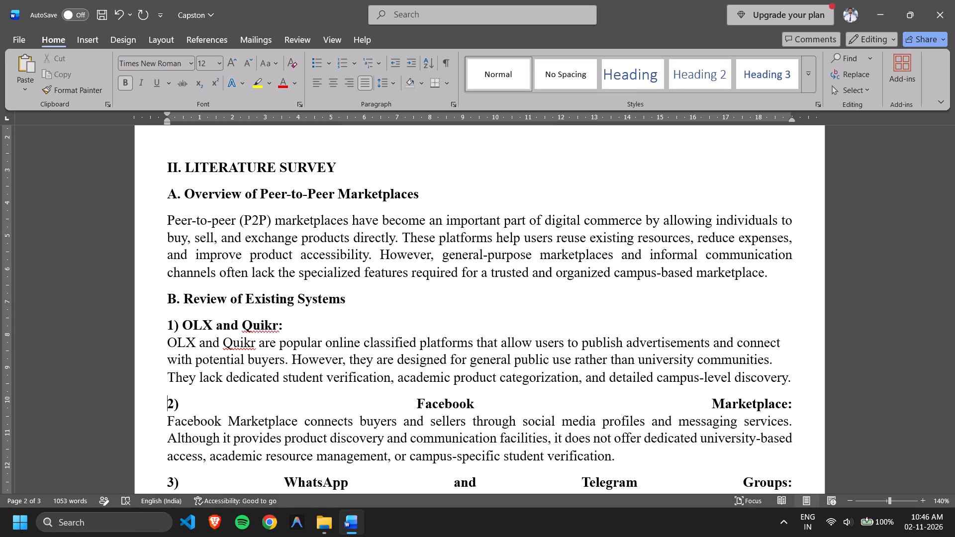
pyautogui.hotkey('ctrl', 'shift', 'Down')
pyautogui.hotkey('ctrl', 'shift', 'Up')
pyautogui.hotkey('shift', 'Down')
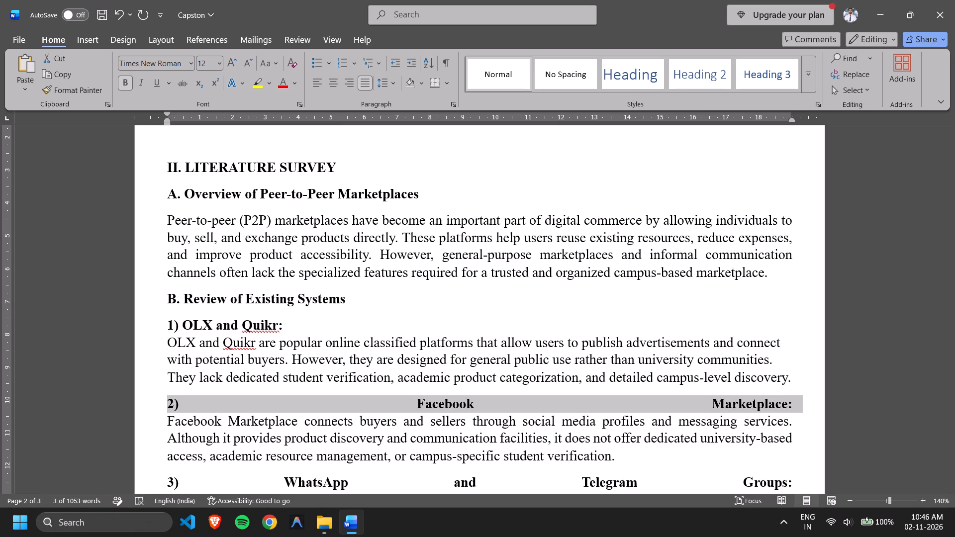
pyautogui.hotkey('ctrl', '/')
pyautogui.hotkey('ctrl', 'l')
pyautogui.hotkey('ctrl', 'l')
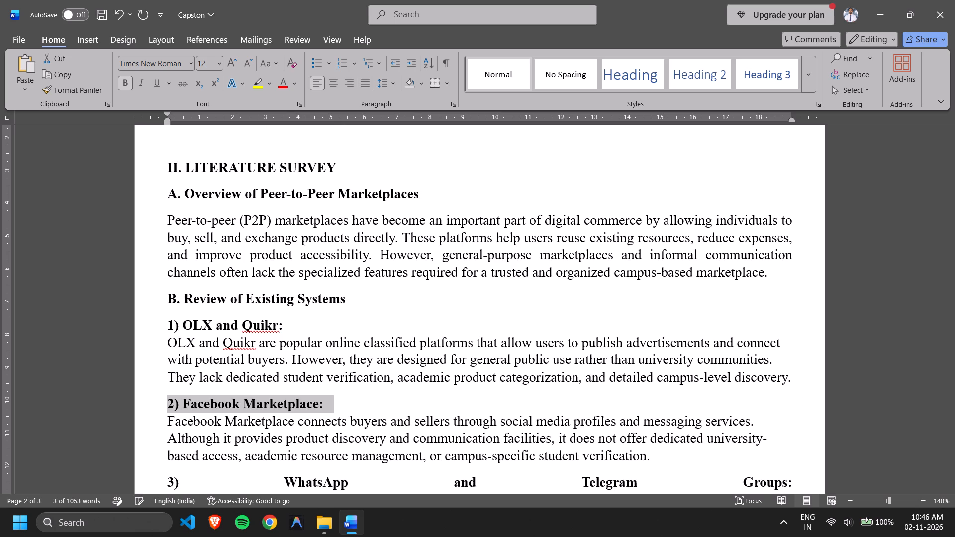
# Left-align the "3) WhatsApp and Telegram Groups:" heading and its paragraph.
pyautogui.press('Down')
pyautogui.press('Down')
pyautogui.press('Down')
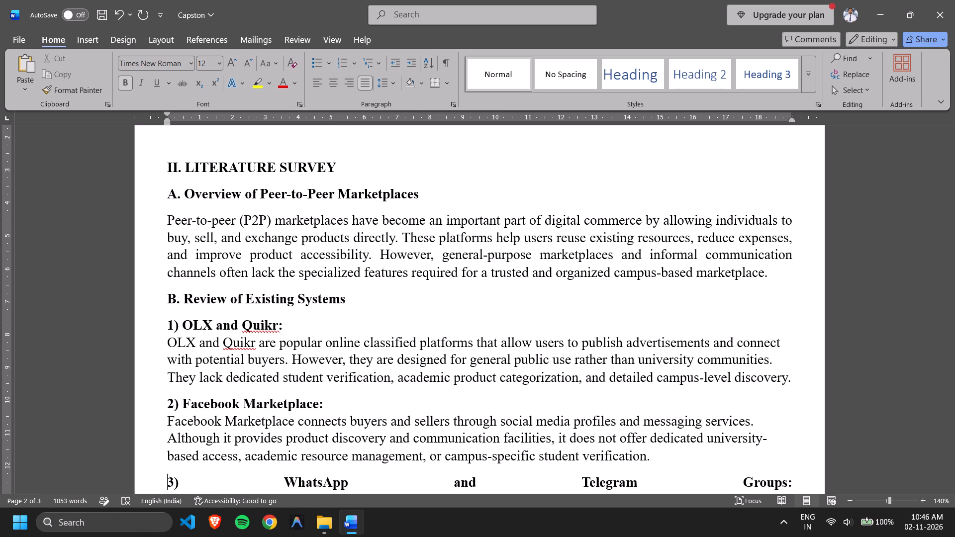
pyautogui.hotkey('shift', 'Down')
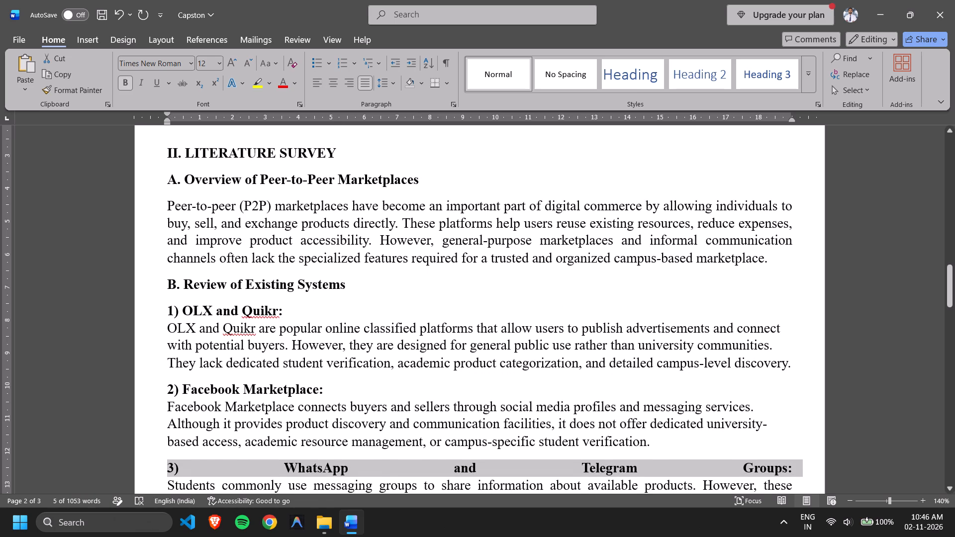
pyautogui.hotkey('ctrl', 'l')
# Check the layout of the C. Research Gap and Motivation and D. Comparative Feature Analysis sections.
pyautogui.press('Down')
pyautogui.press('Down')
pyautogui.press('Down')
pyautogui.press('Down')
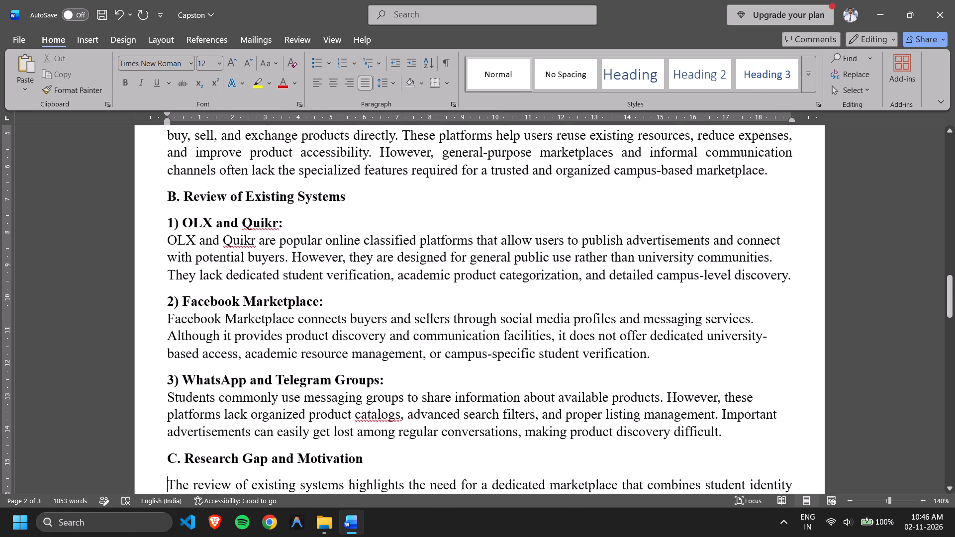
pyautogui.press('Up')
pyautogui.press('Down')
pyautogui.press('Down')
pyautogui.press('Down')
pyautogui.press('Down')
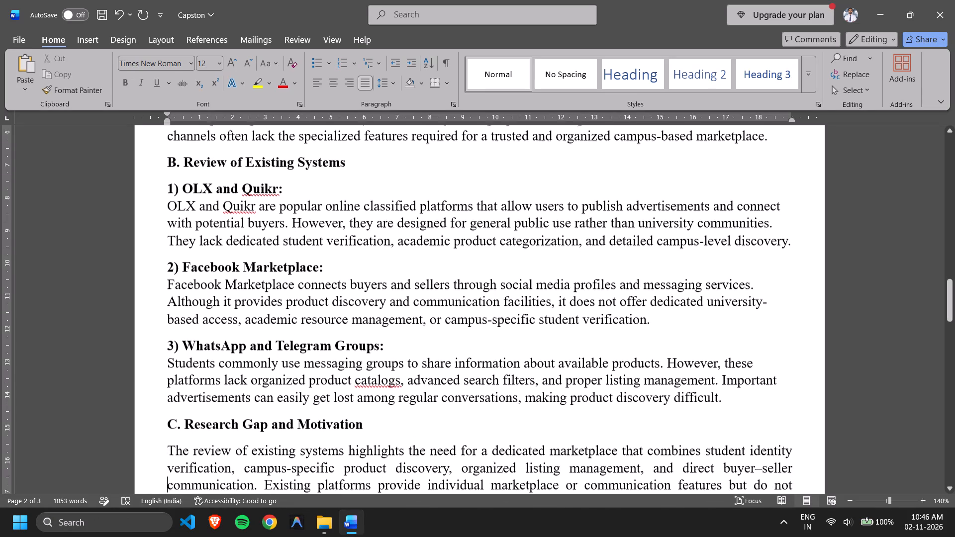
pyautogui.press('Down')
pyautogui.press('Down')
pyautogui.press('Down')
pyautogui.press('Down')
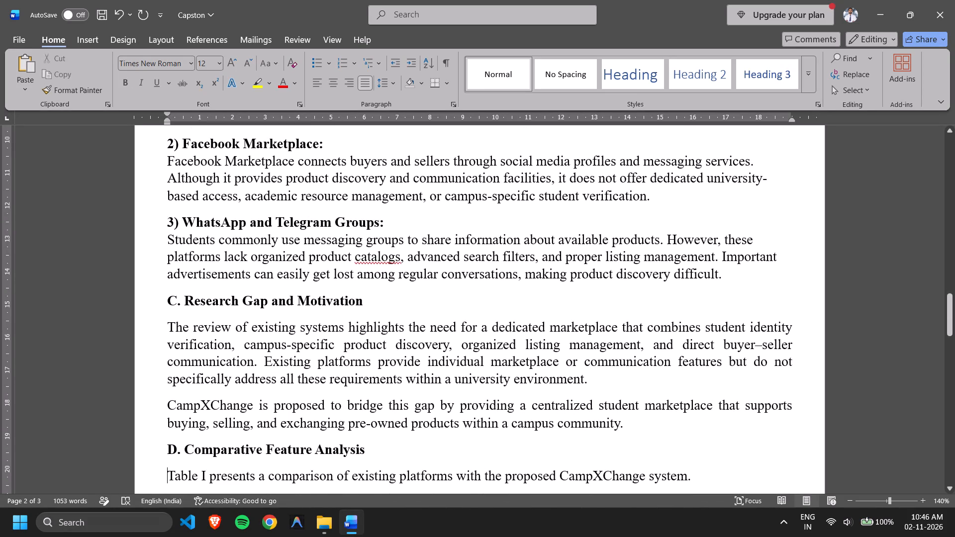
# Insert a blank line above the title "TABLE I: COMPARATIVE ANALYSIS OF EXISTING SYSTEMS".
pyautogui.press('Up')
pyautogui.press('Up')
pyautogui.press('Down')
pyautogui.press('Down')
pyautogui.press('Down')
pyautogui.press('Up')
pyautogui.press('Up')
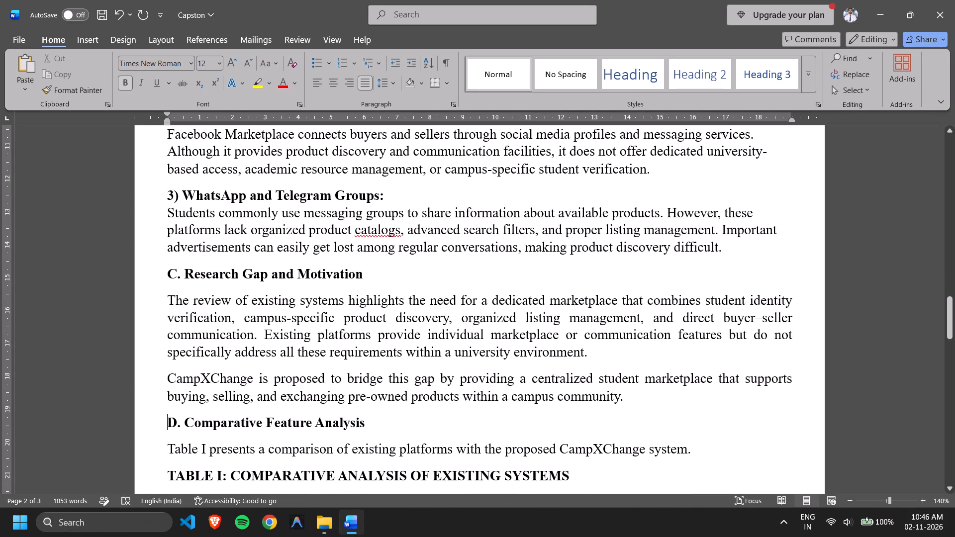
pyautogui.press('Down')
pyautogui.press('Down')
pyautogui.press('Return')
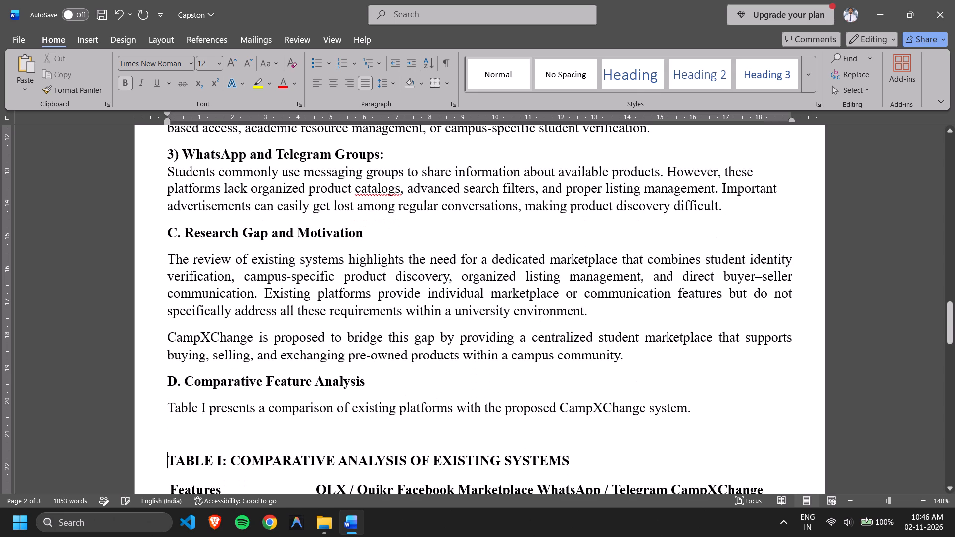
# Apply the plain grid table style with black borders to the whole TABLE I comparison table.
pyautogui.press('Up')
pyautogui.press('Up')
pyautogui.press('Down')
pyautogui.press('Down')
pyautogui.press('Down')
pyautogui.press('Down')
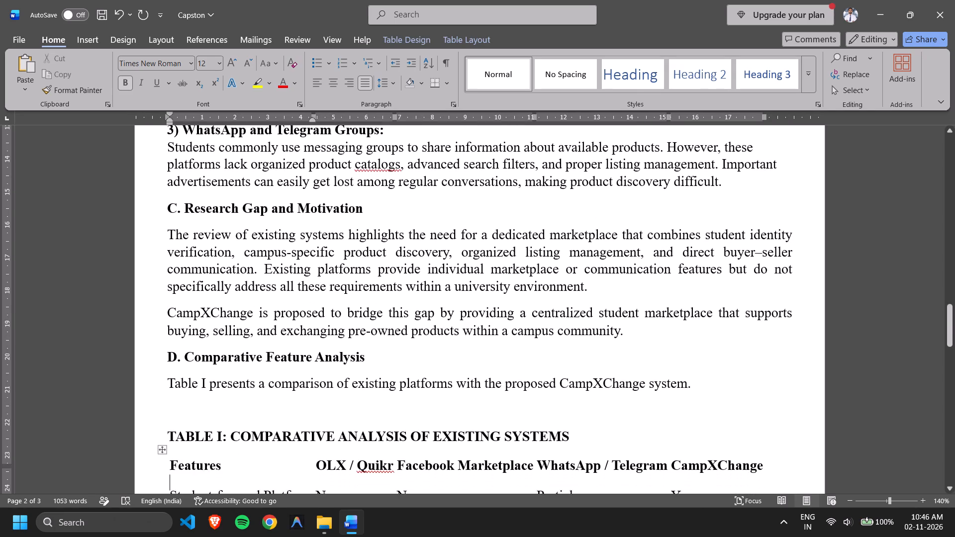
pyautogui.scroll(-1, 173, 325)
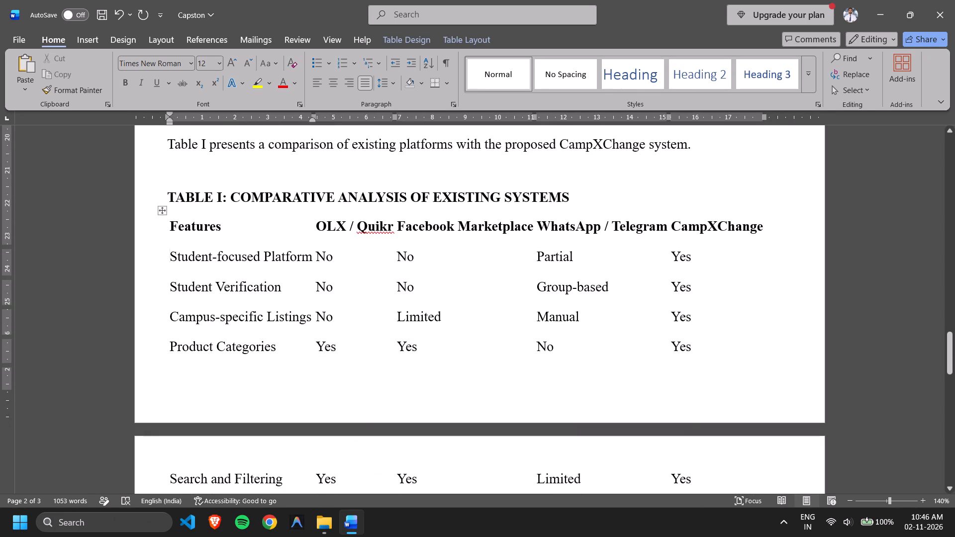
pyautogui.click(162, 210)
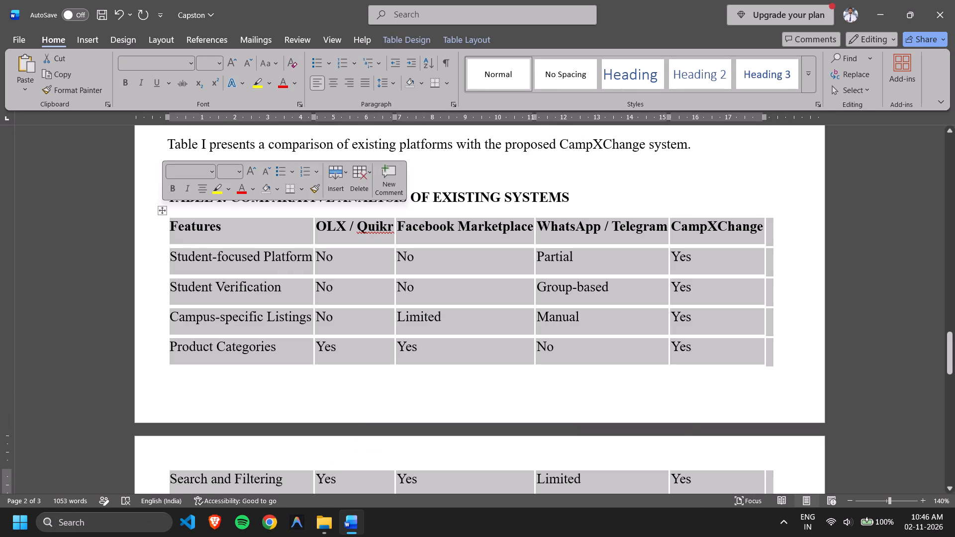
pyautogui.click(422, 38)
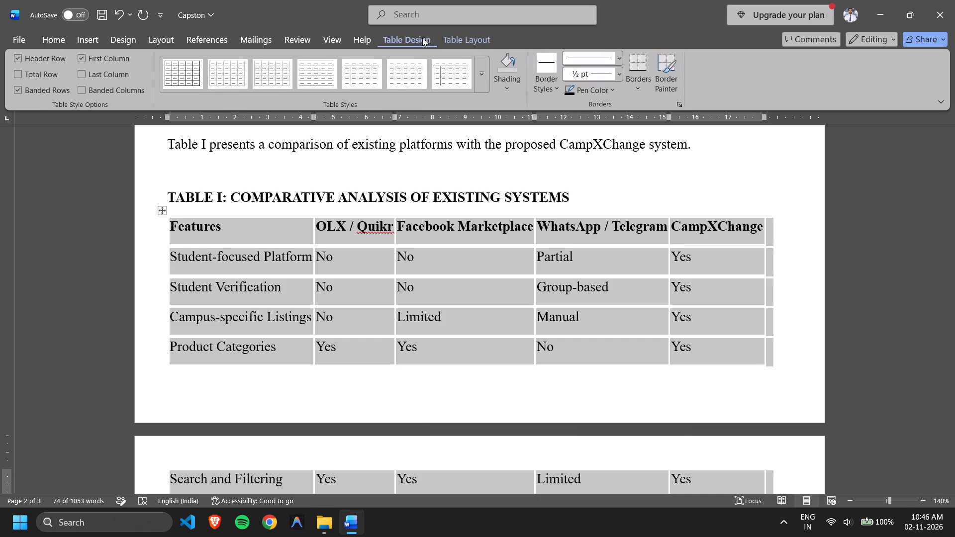
pyautogui.click(190, 73)
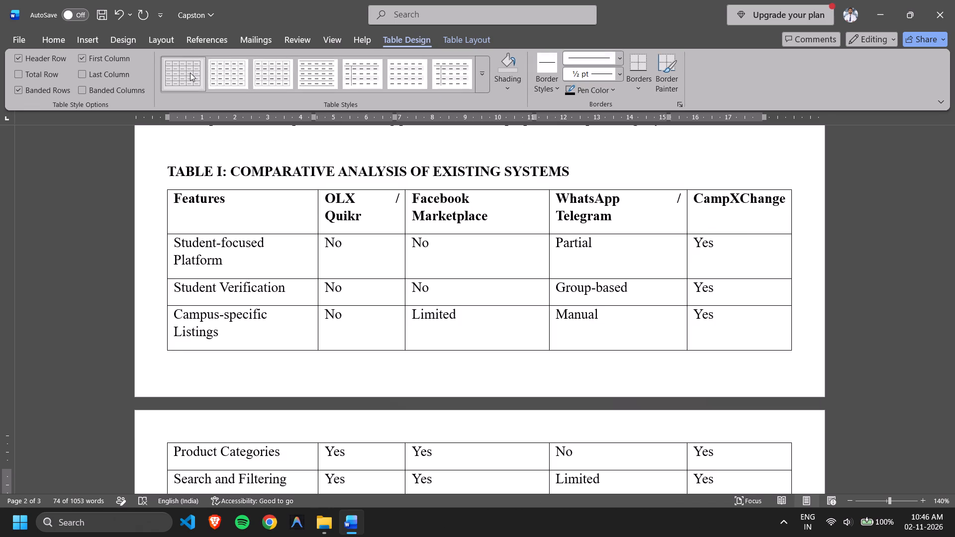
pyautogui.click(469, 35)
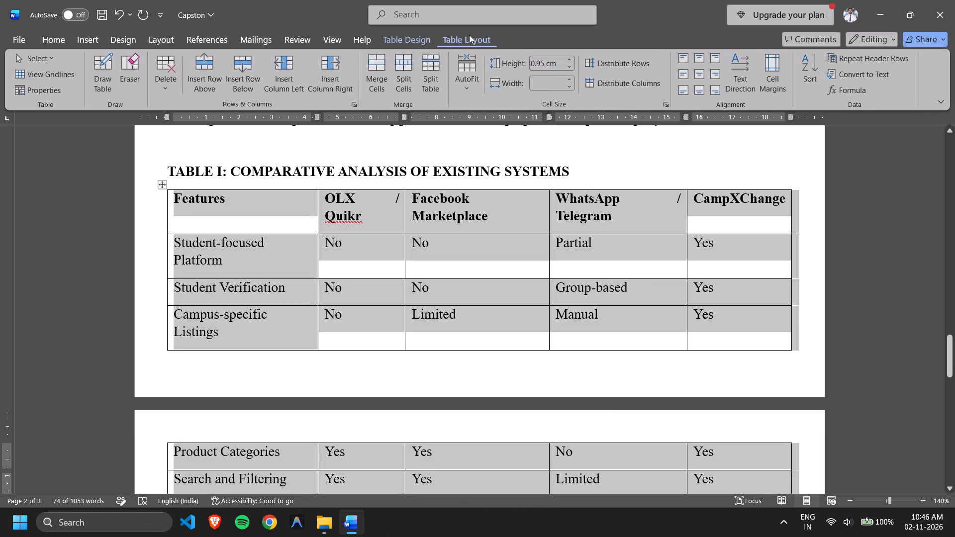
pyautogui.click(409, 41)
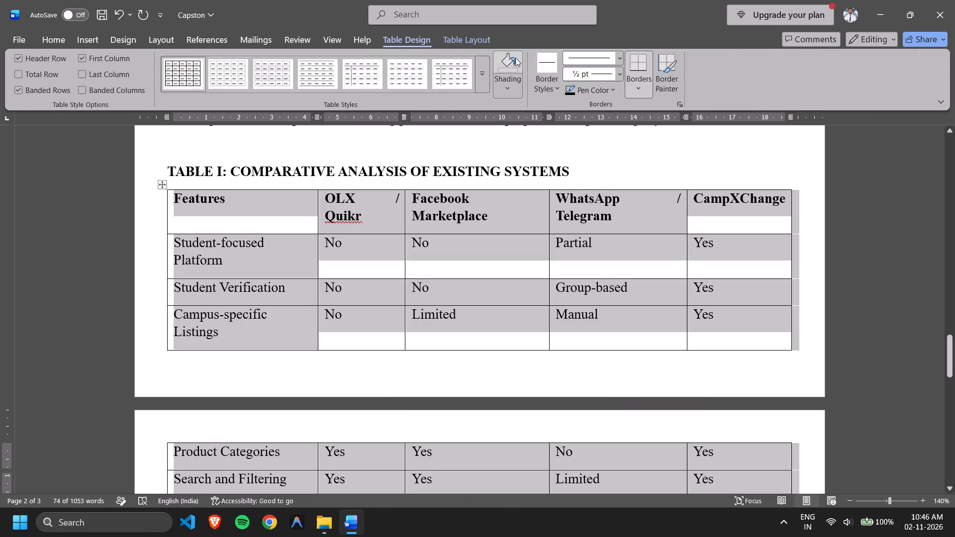
# Shrink the text of the selected comparative analysis table by three font sizes.
pyautogui.scroll(-1, 803, 345)
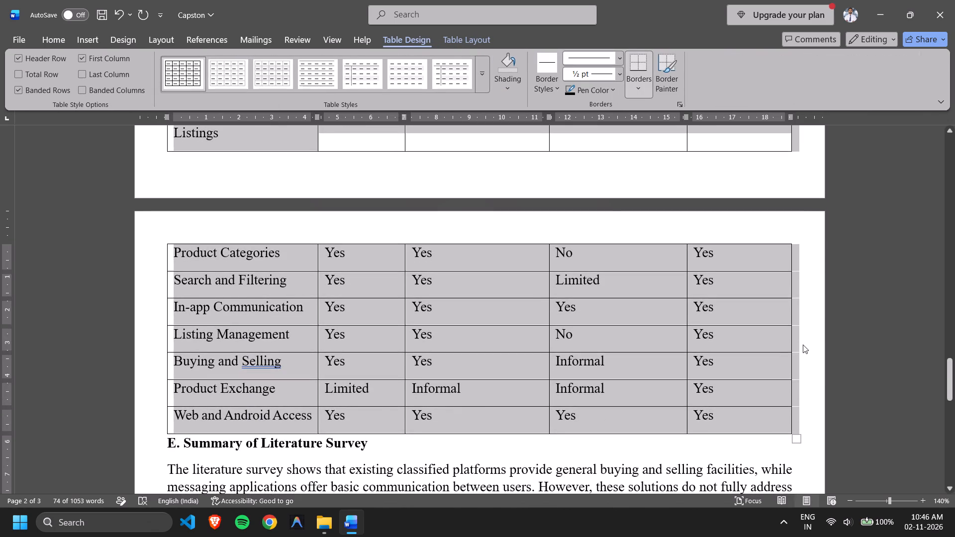
pyautogui.hotkey('ctrl', 'shift', ',')
pyautogui.hotkey('ctrl', 'shift', ',')
pyautogui.hotkey('ctrl', 'shift', ',')
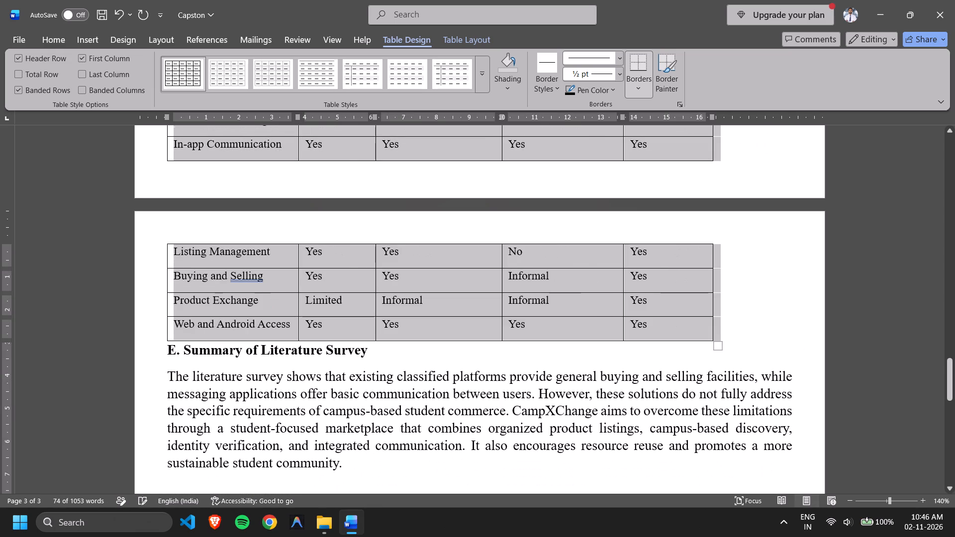
pyautogui.scroll(2, 803, 345)
pyautogui.click(760, 353)
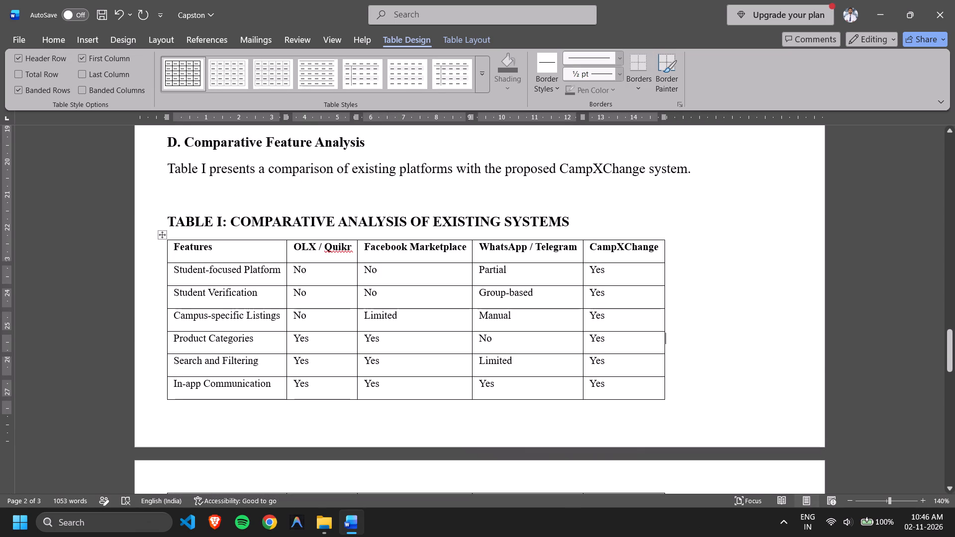
# Review the layout of the comparative analysis table across the page break.
pyautogui.click(317, 271)
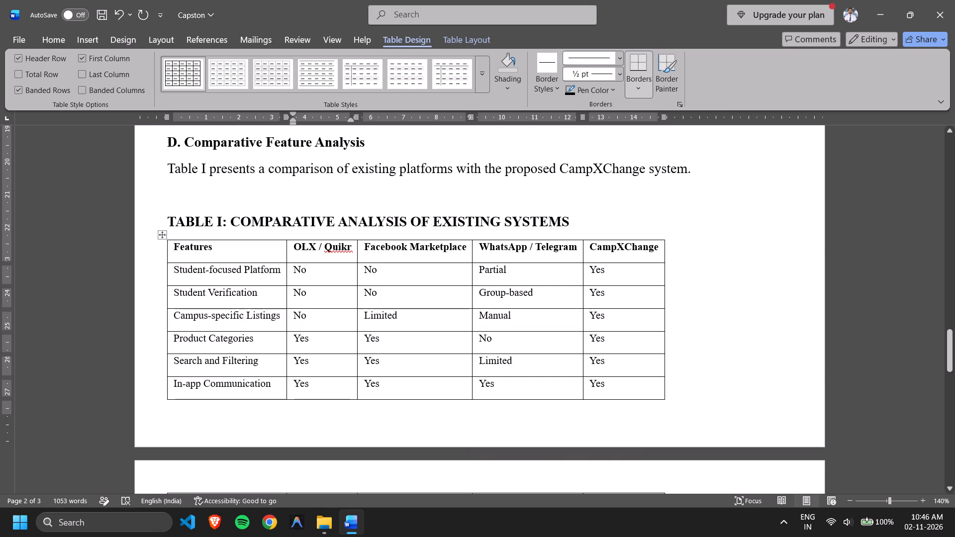
pyautogui.scroll(-1, 482, 314)
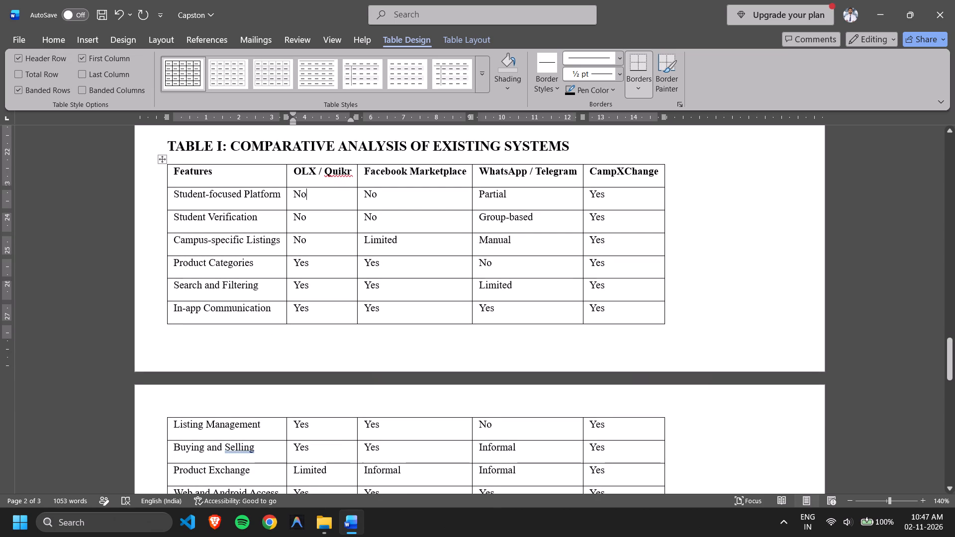
pyautogui.scroll(-1, 482, 314)
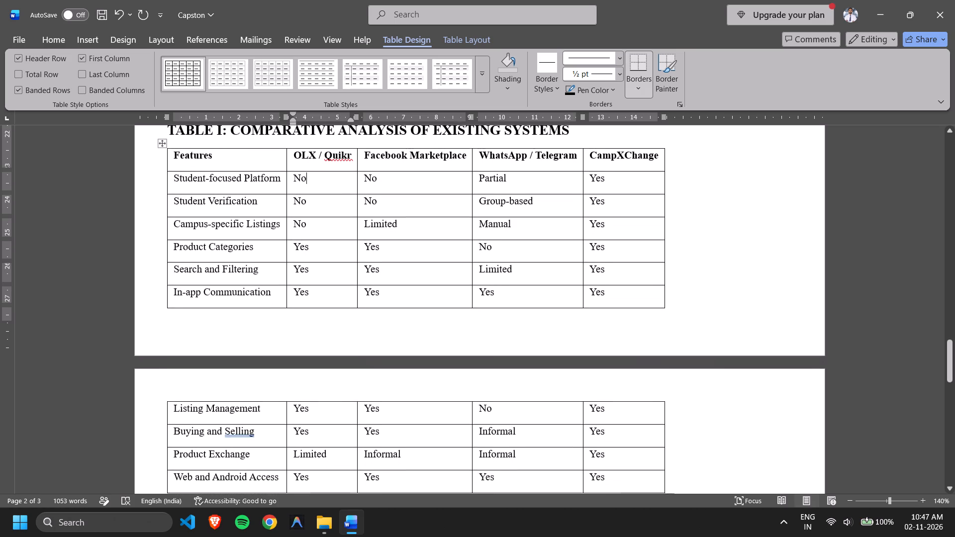
pyautogui.scroll(-1, 482, 314)
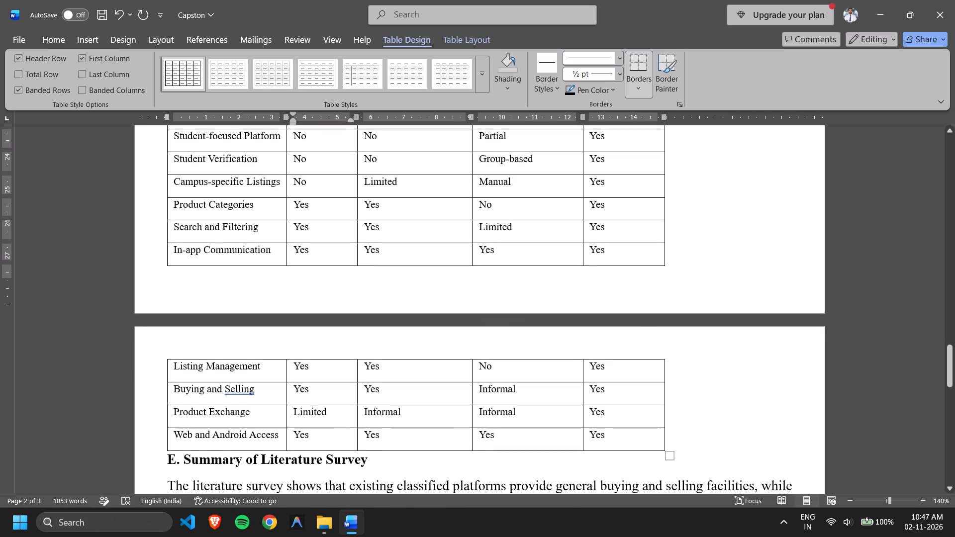
pyautogui.scroll(-1, 482, 314)
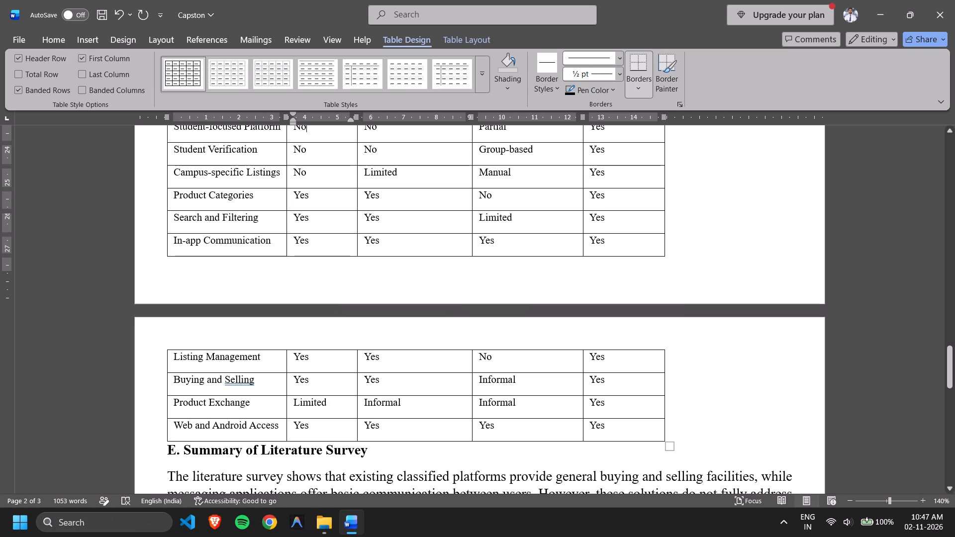
pyautogui.scroll(2, 535, 433)
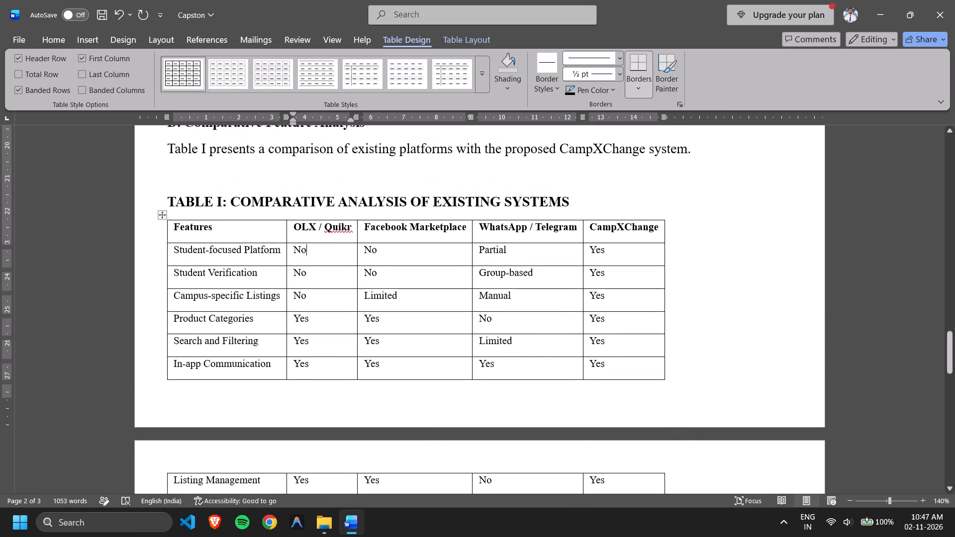
pyautogui.scroll(1, 535, 433)
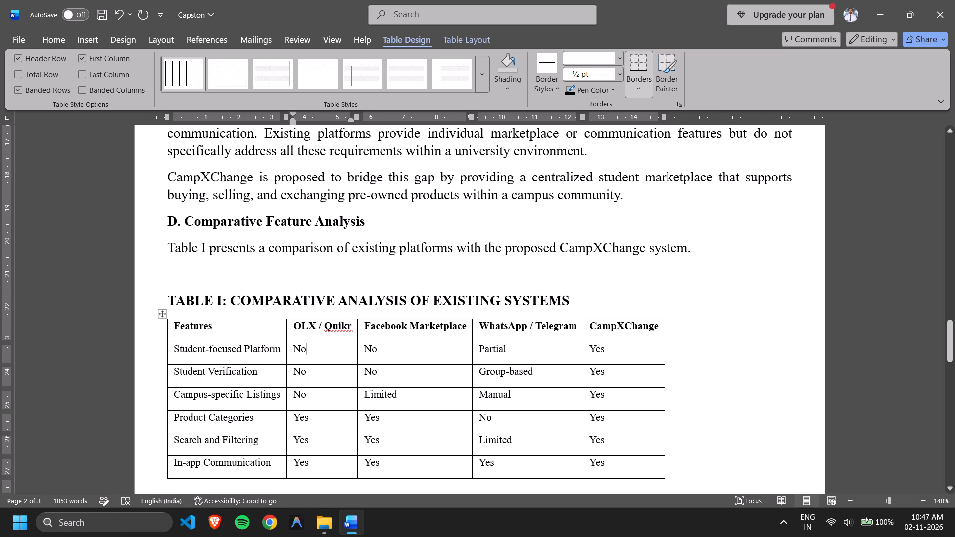
# Review the comparative analysis table across the page break, the Summary of Literature Survey and the sections before the table.
pyautogui.scroll(-1, 535, 433)
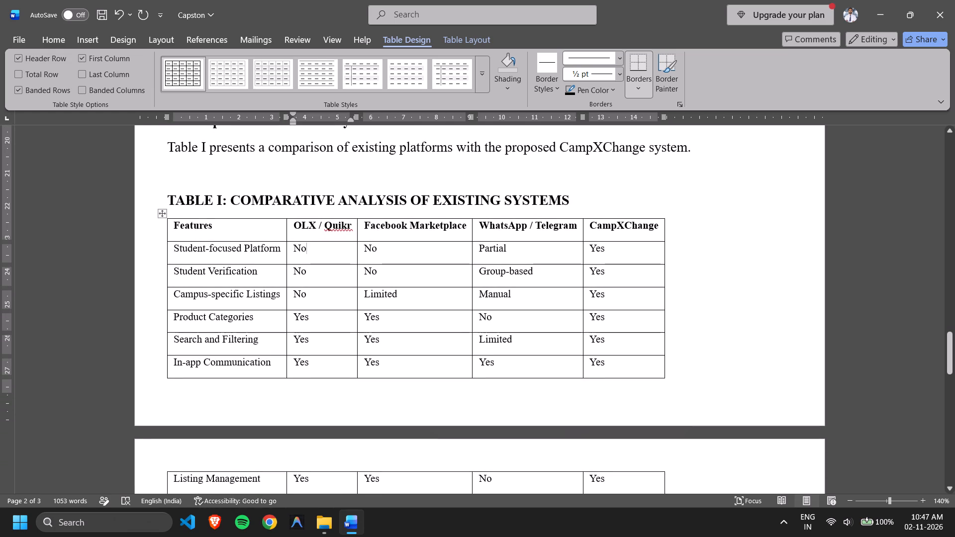
pyautogui.scroll(-1, 535, 433)
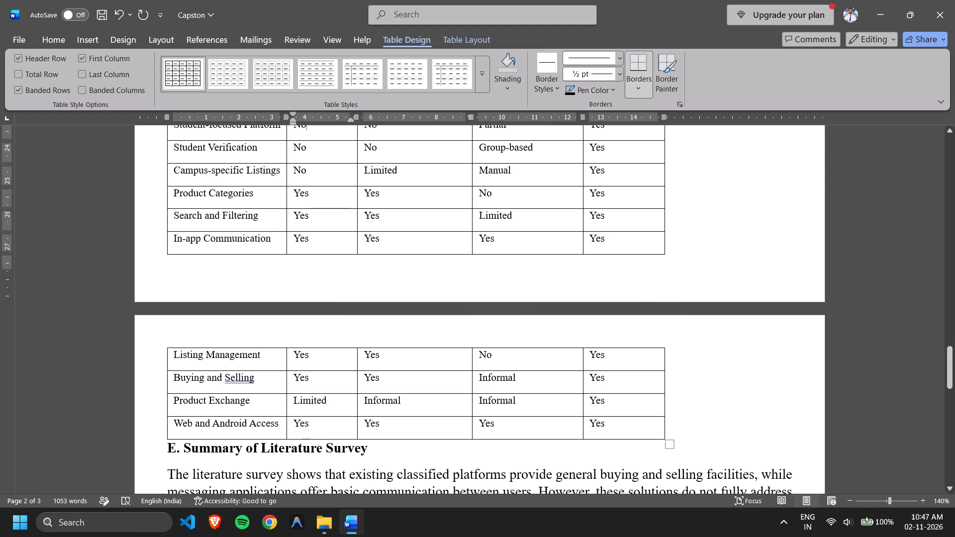
pyautogui.scroll(1, 535, 433)
pyautogui.scroll(-1, 535, 433)
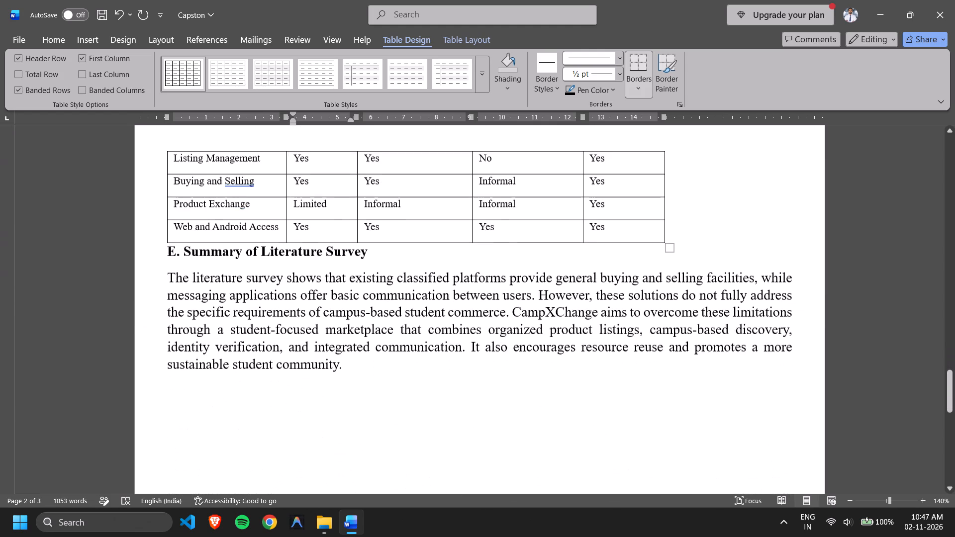
pyautogui.scroll(-1, 535, 433)
pyautogui.scroll(3, 535, 433)
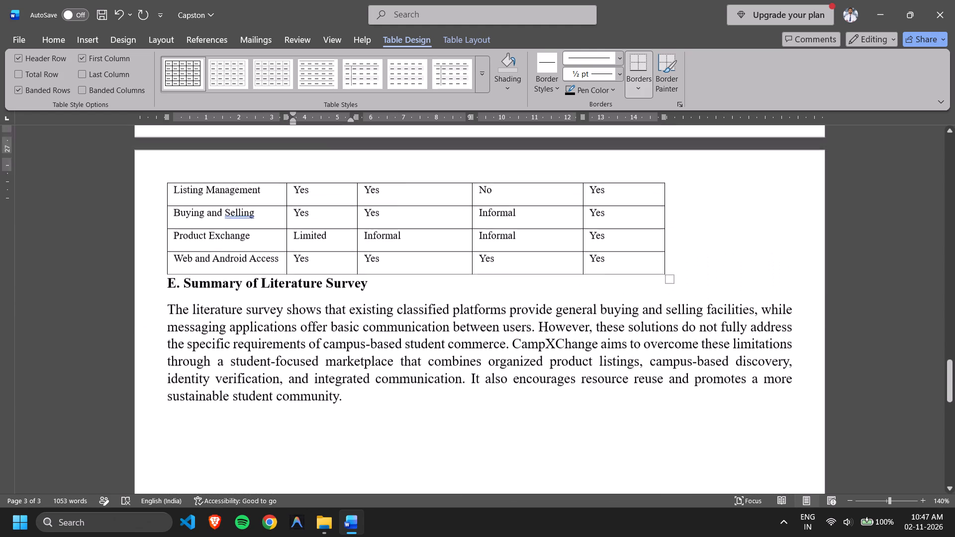
pyautogui.scroll(5, 535, 433)
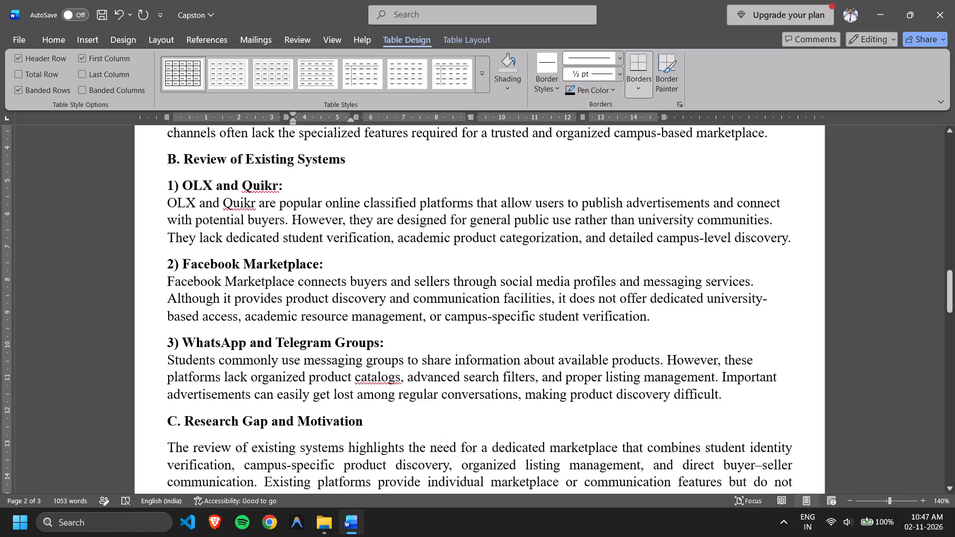
# Shrink all of the document's text by one font size and save the paper.
pyautogui.click(535, 433)
pyautogui.hotkey('ctrl', 'a')
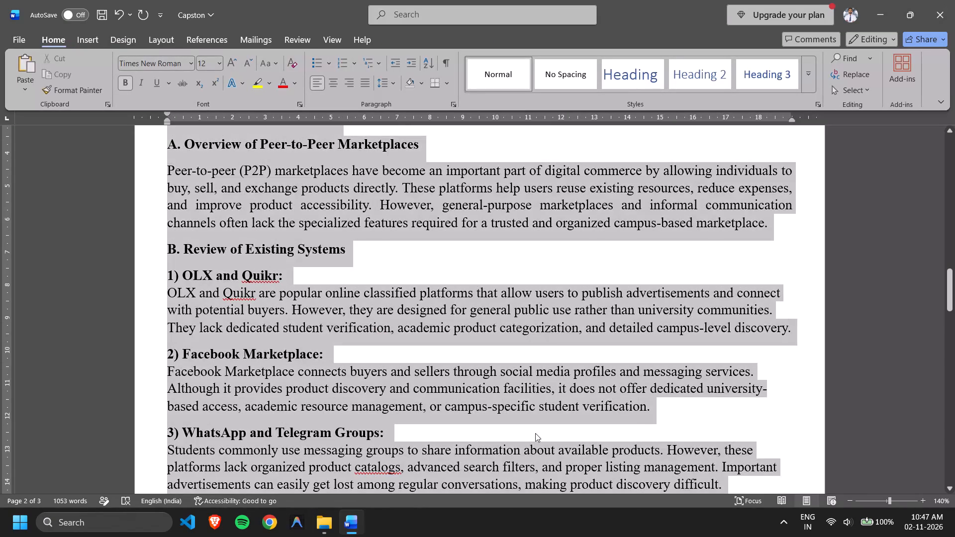
pyautogui.hotkey('ctrl', 'shift', ',')
pyautogui.scroll(-6, 535, 433)
pyautogui.scroll(2, 535, 433)
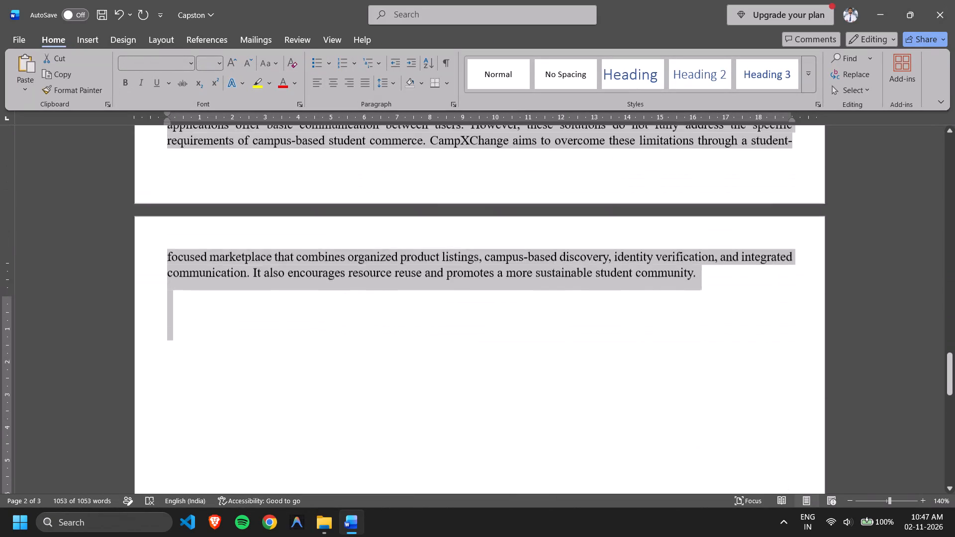
pyautogui.scroll(1, 535, 433)
pyautogui.hotkey('ctrl', 's')
pyautogui.click(415, 371)
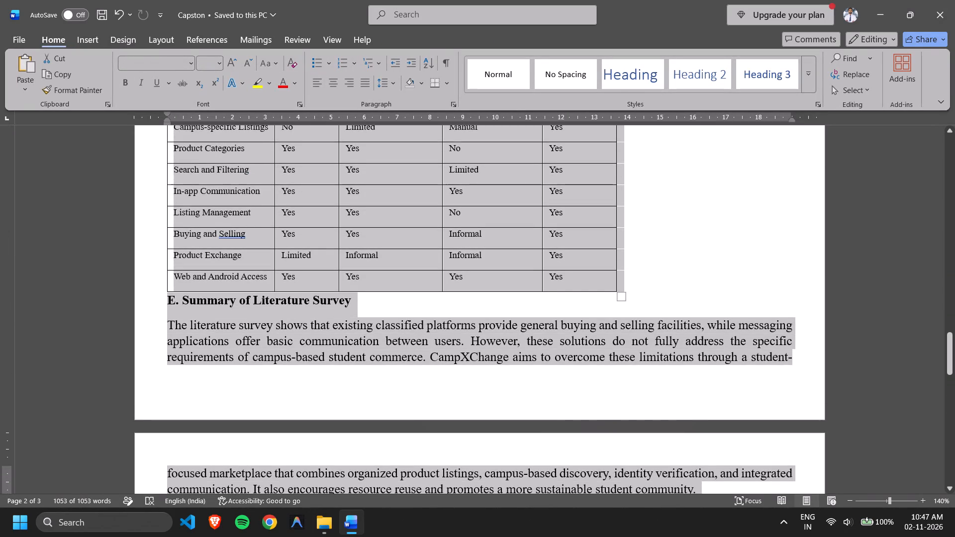
# Check the layout of the resized Literature Survey from the comparison table back to the Overview of Peer-to-Peer Marketplaces.
pyautogui.scroll(3, 415, 371)
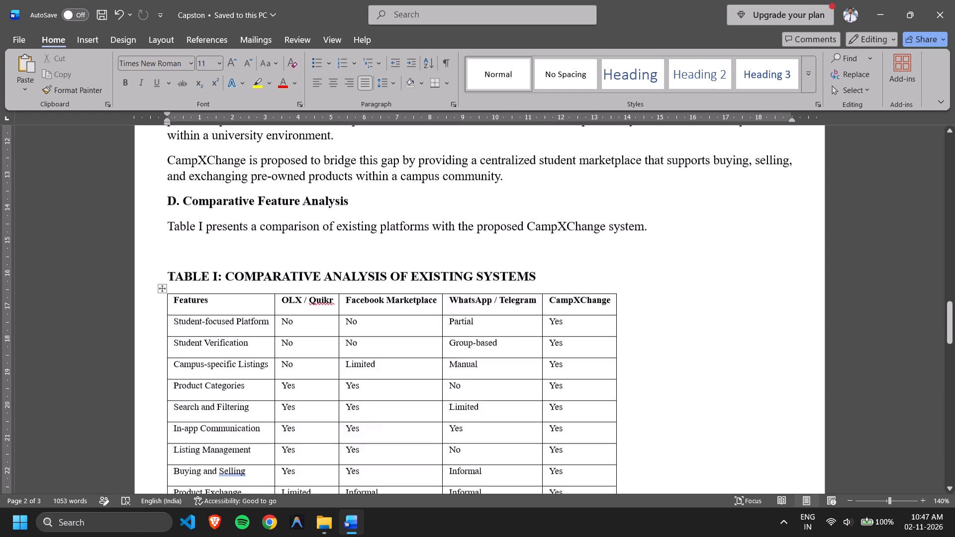
pyautogui.scroll(3, 415, 371)
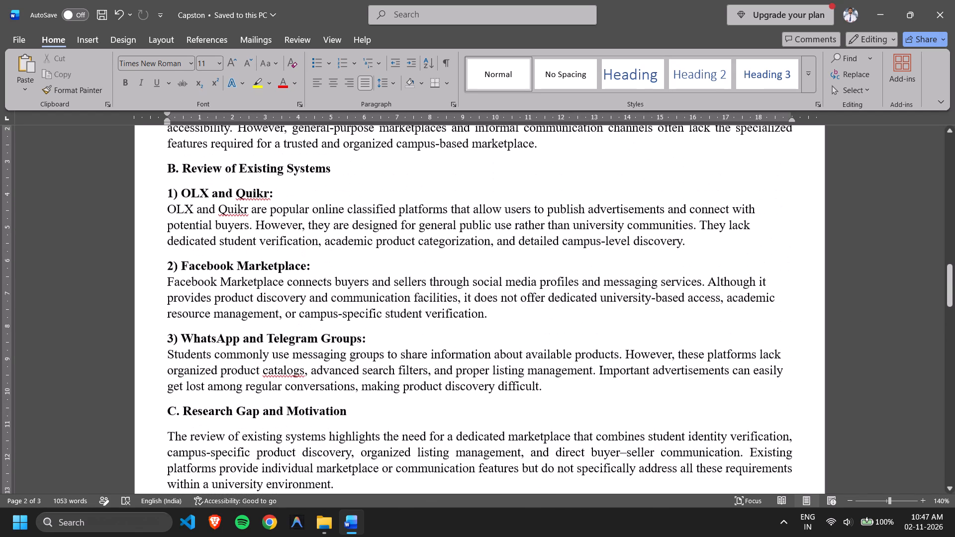
pyautogui.scroll(1, 402, 384)
pyautogui.scroll(1, 193, 249)
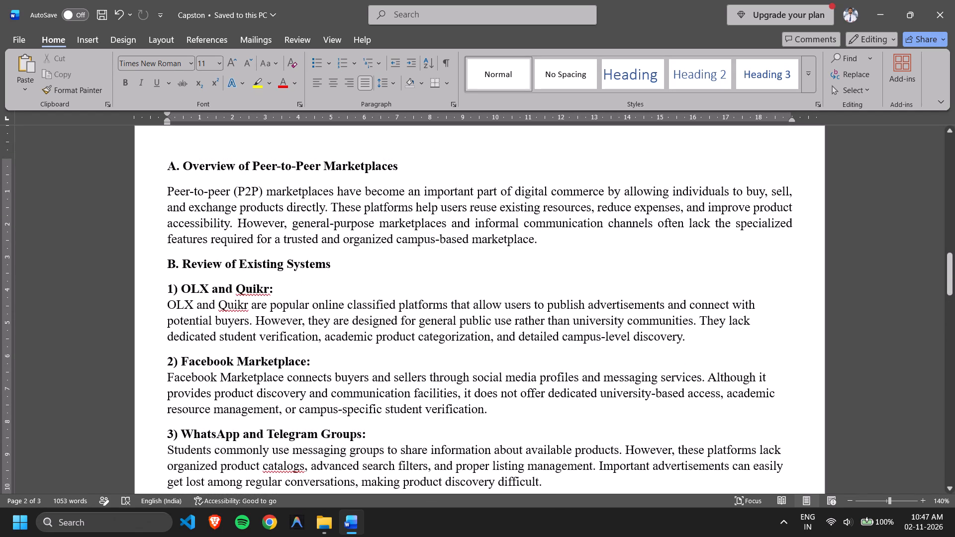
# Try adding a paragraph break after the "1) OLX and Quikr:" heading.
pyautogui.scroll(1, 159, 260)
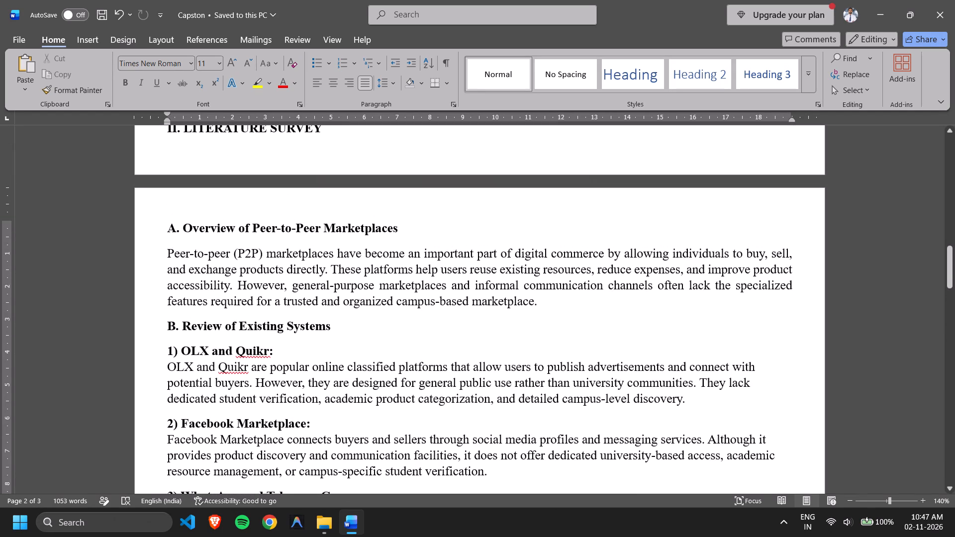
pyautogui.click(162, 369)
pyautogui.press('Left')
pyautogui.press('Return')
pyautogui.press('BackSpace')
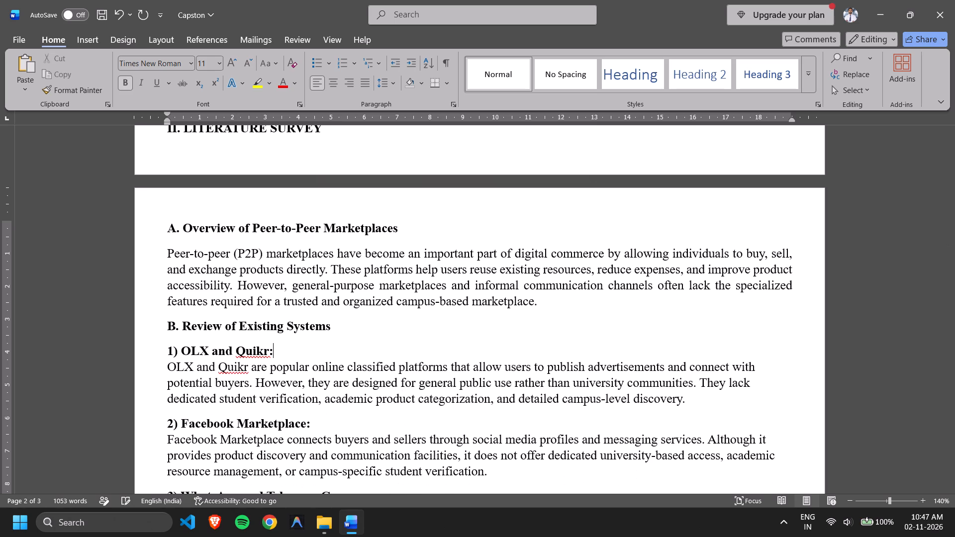
# Delete the empty line above the TABLE I: COMPARATIVE ANALYSIS OF EXISTING SYSTEMS caption.
pyautogui.press('Down')
pyautogui.hotkey('ctrl', 'Up')
pyautogui.press('Up')
pyautogui.press('Up')
pyautogui.press('Up')
pyautogui.press('Up')
pyautogui.press('Up')
pyautogui.press('Up')
pyautogui.press('Down')
pyautogui.press('Down')
pyautogui.press('Down')
pyautogui.press('Down')
pyautogui.press('Down')
pyautogui.press('Down')
pyautogui.press('Down')
pyautogui.press('Down')
pyautogui.press('Down')
pyautogui.press('Down')
pyautogui.press('Down')
pyautogui.press('Down')
pyautogui.press('Down')
pyautogui.press('Down')
pyautogui.press('Down')
pyautogui.press('Down')
pyautogui.press('Down')
pyautogui.press('Down')
pyautogui.press('Down')
pyautogui.press('Down')
pyautogui.press('Down')
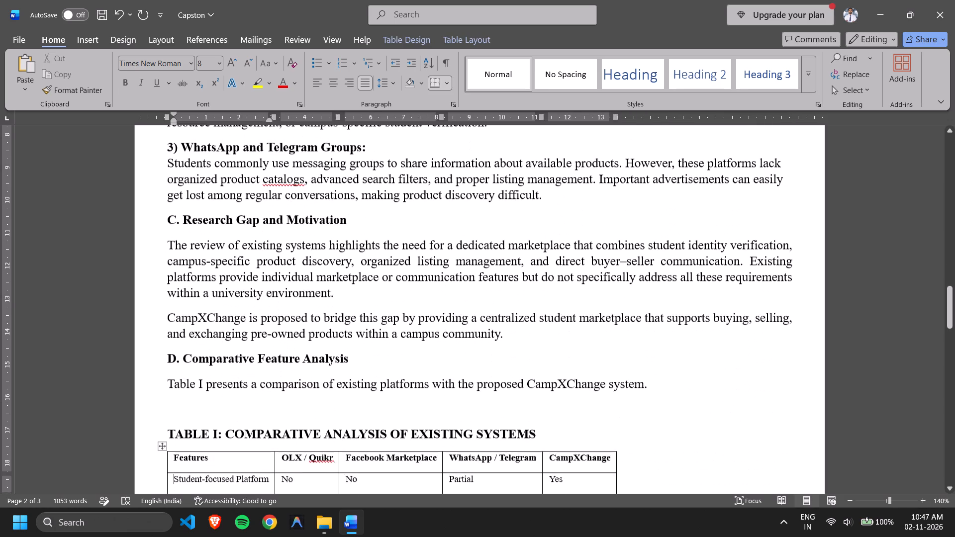
pyautogui.press('Down')
pyautogui.press('Up')
pyautogui.press('Up')
pyautogui.press('Up')
pyautogui.press('Up')
pyautogui.press('Down')
pyautogui.press('Up')
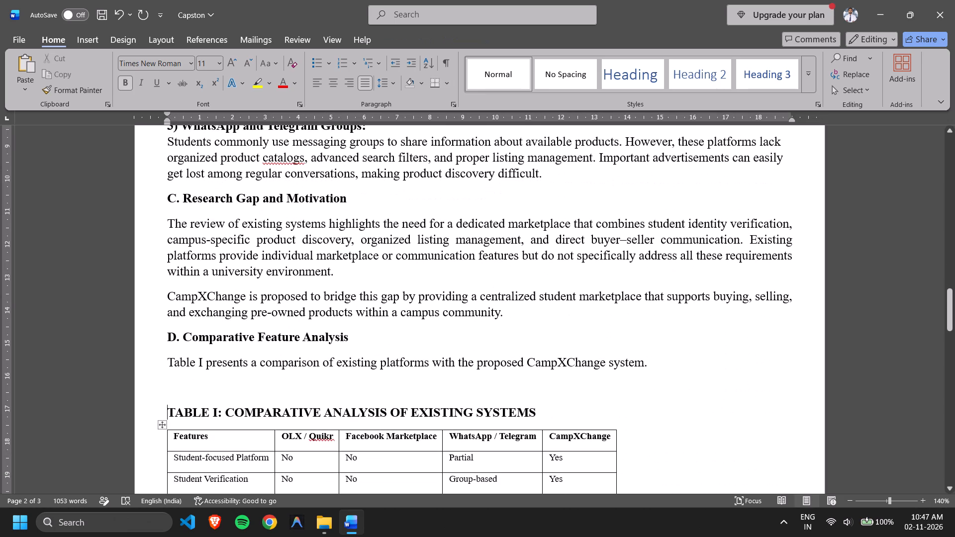
pyautogui.press('Up')
pyautogui.press('Down')
pyautogui.press('BackSpace')
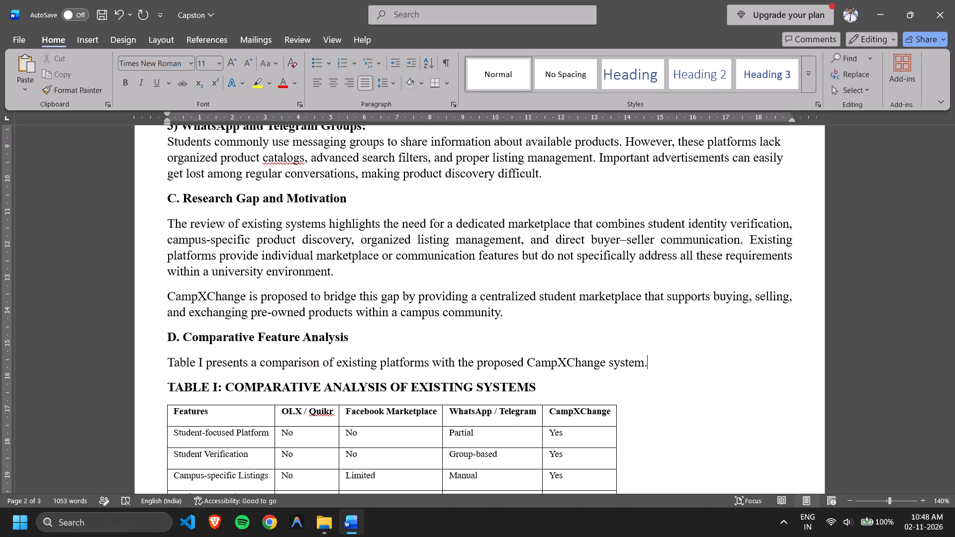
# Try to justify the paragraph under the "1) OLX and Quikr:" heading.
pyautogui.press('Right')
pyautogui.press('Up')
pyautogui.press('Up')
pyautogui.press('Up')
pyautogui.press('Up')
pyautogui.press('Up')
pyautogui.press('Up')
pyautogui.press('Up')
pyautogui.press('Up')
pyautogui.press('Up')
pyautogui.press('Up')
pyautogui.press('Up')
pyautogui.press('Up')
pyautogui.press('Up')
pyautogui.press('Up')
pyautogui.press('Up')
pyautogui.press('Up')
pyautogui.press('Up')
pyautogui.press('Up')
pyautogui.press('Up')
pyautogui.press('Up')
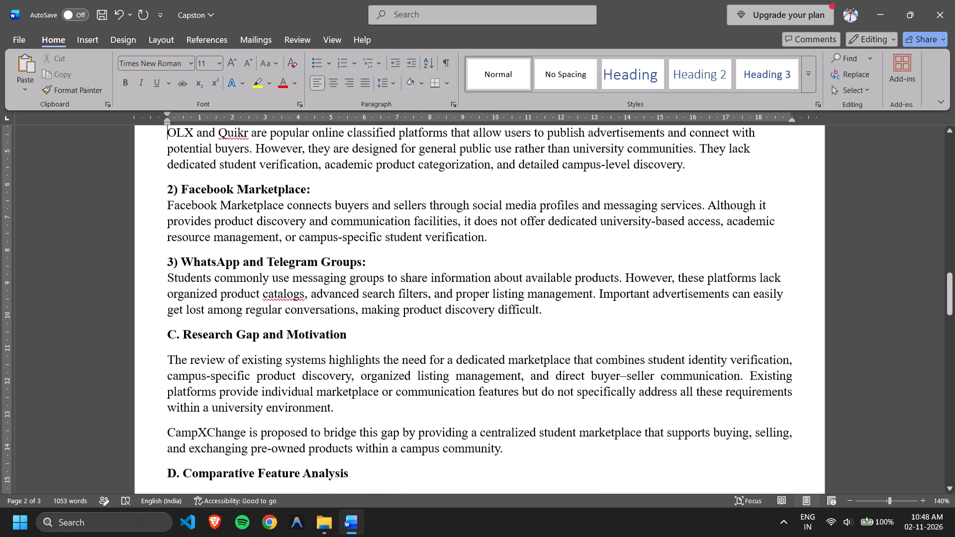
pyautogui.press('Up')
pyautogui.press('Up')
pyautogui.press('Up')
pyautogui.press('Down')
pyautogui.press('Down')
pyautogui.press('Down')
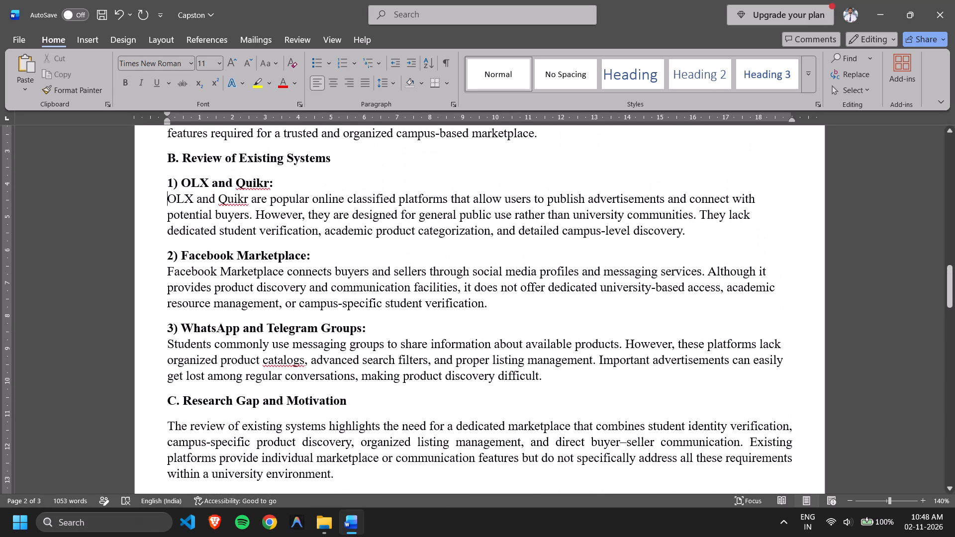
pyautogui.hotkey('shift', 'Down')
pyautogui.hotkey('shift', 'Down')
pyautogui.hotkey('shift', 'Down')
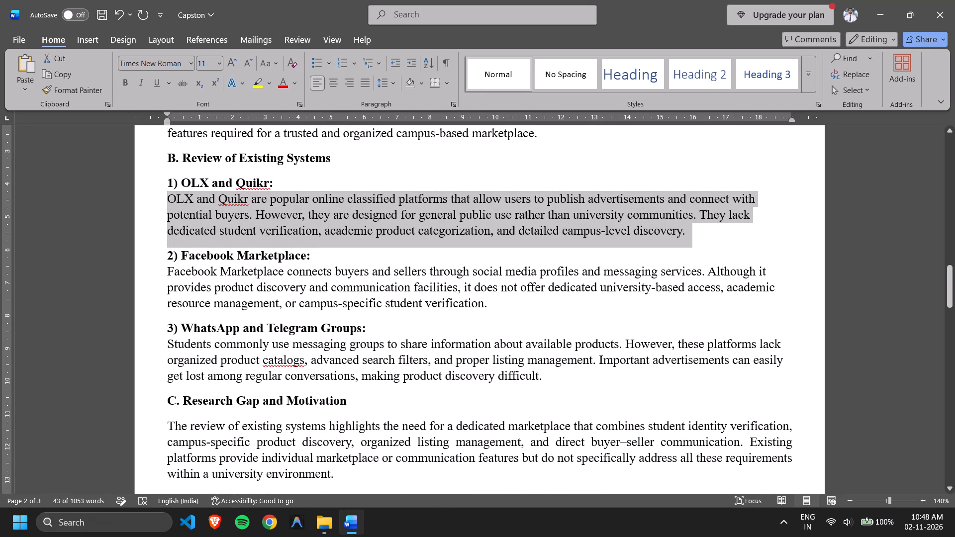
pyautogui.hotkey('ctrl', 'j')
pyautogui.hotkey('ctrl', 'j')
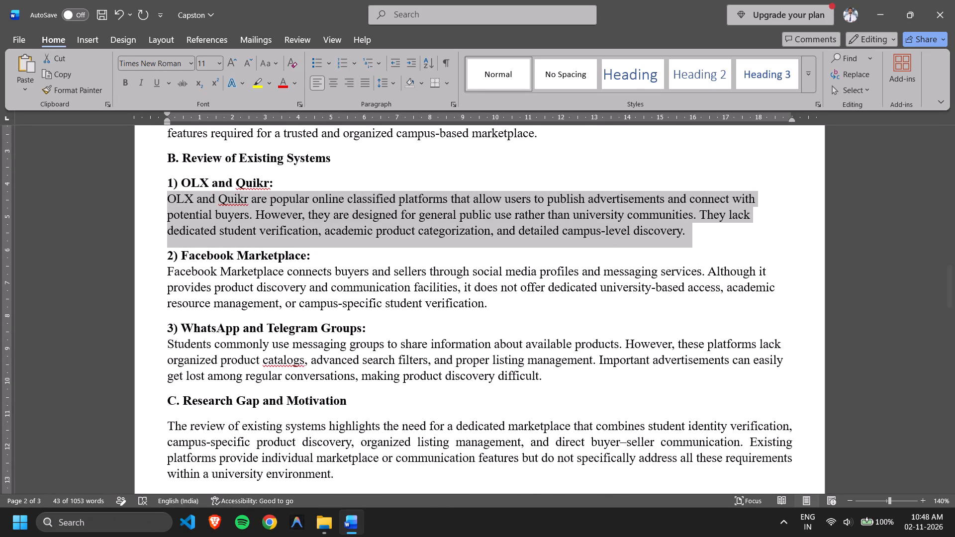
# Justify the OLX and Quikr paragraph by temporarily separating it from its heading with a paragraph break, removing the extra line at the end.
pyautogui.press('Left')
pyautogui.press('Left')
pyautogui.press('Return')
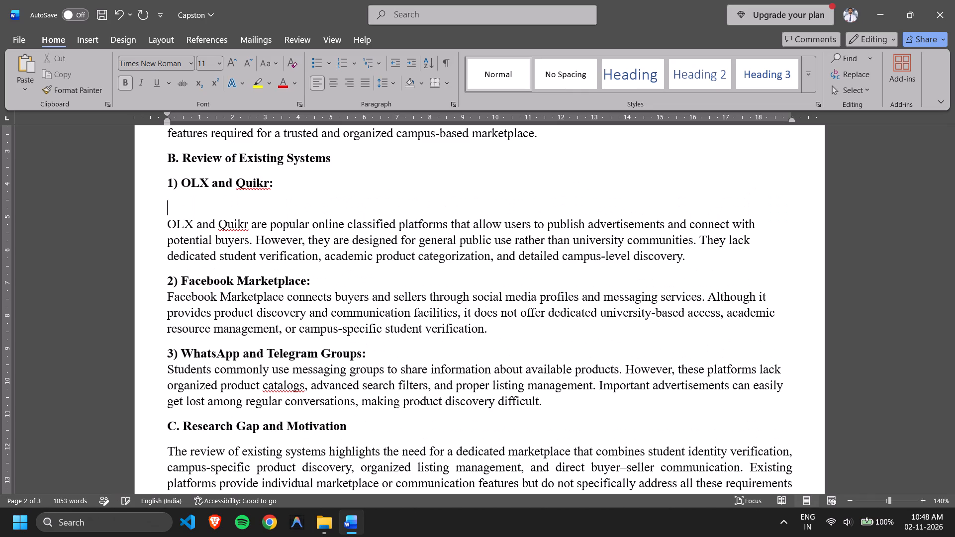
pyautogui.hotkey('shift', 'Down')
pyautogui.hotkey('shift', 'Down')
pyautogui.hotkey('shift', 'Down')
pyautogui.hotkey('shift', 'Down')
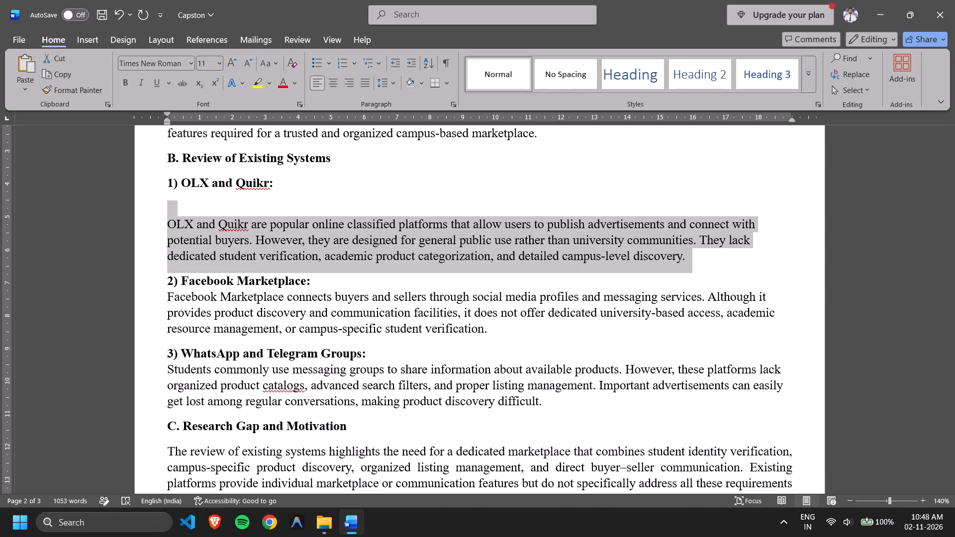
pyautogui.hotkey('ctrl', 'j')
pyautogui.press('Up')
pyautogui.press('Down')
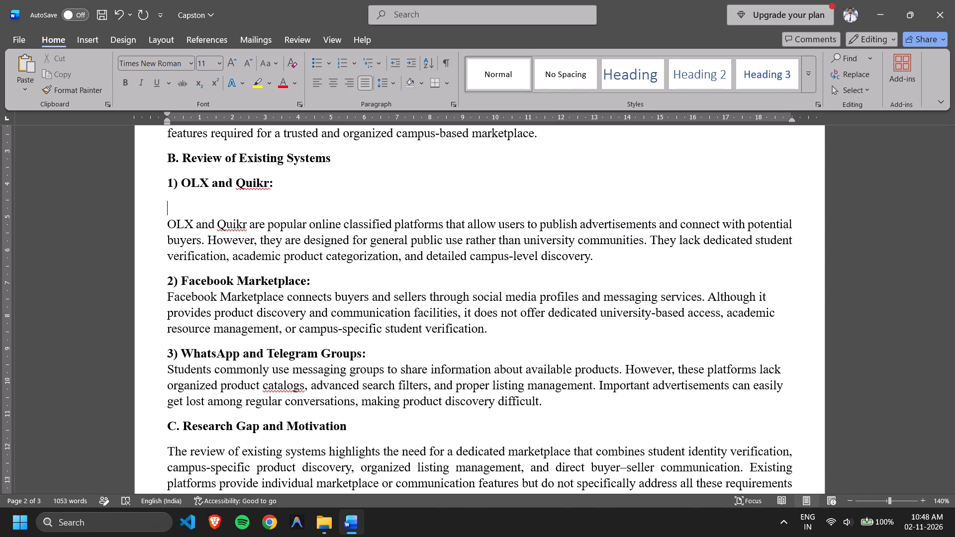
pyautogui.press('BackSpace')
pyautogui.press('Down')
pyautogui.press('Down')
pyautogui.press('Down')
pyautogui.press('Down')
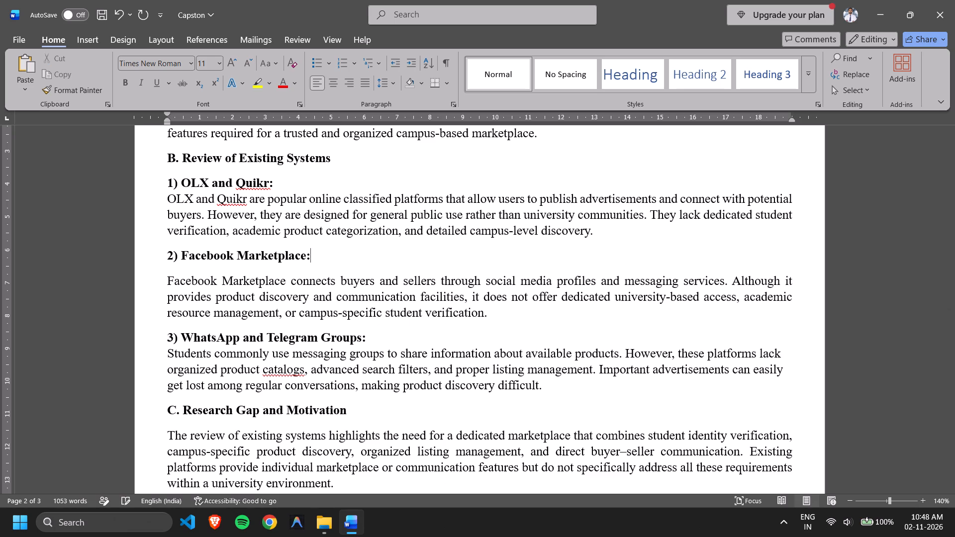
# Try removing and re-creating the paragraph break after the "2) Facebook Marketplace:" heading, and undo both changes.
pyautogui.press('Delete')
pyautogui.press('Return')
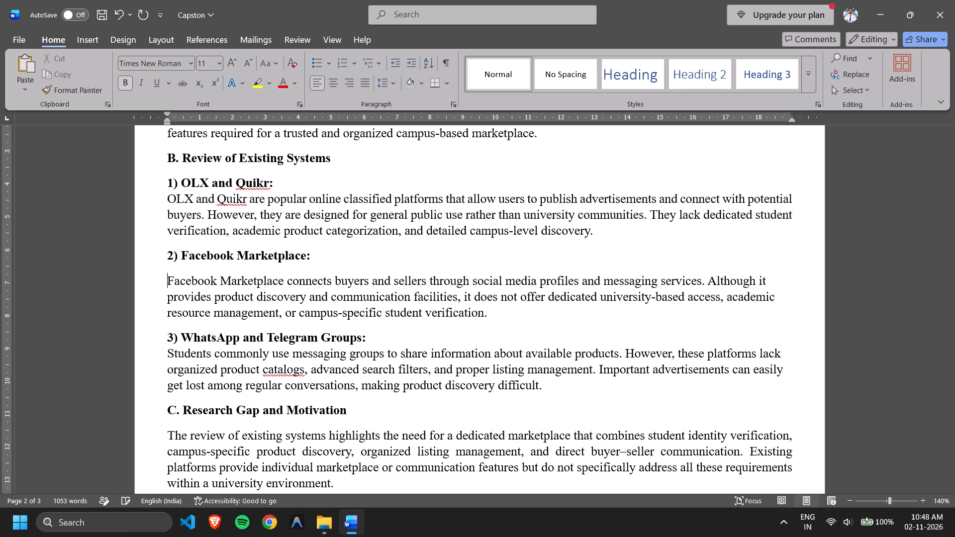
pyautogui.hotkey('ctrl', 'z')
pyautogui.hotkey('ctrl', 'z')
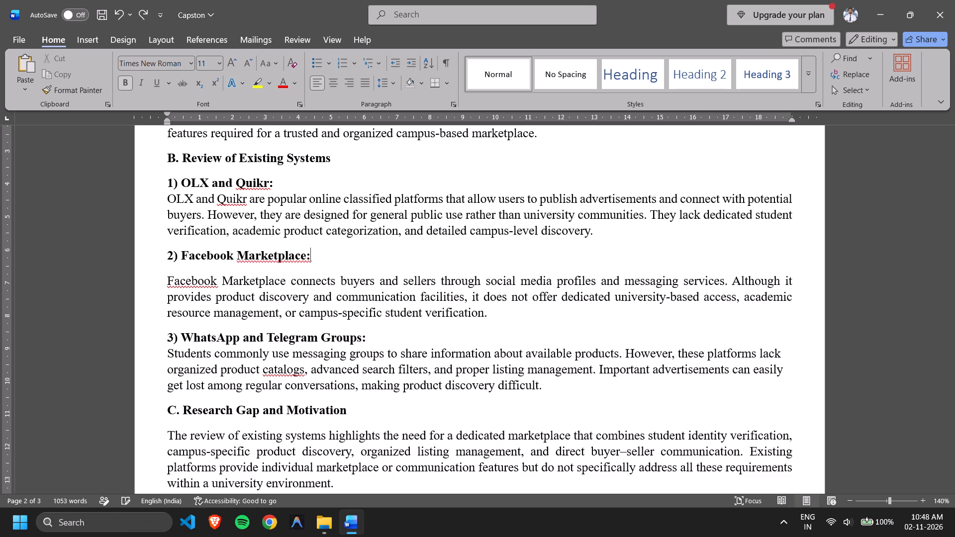
# Save the document.
pyautogui.hotkey('ctrl', 's')
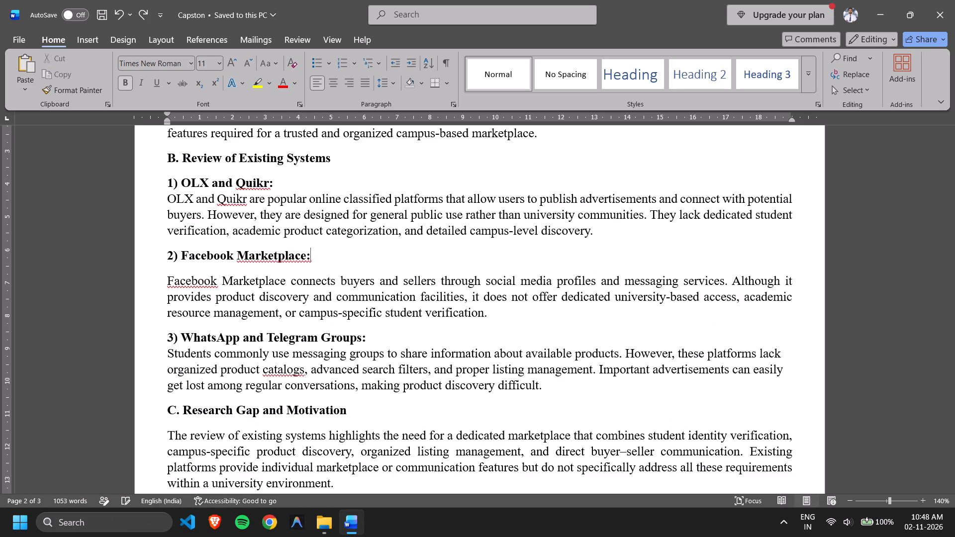
# Add an empty line above the "II. LITERATURE SURVEY" heading to push it onto the next page with its first subsection.
pyautogui.press('Up')
pyautogui.press('Up')
pyautogui.press('Up')
pyautogui.press('Up')
pyautogui.press('Up')
pyautogui.press('Up')
pyautogui.press('Up')
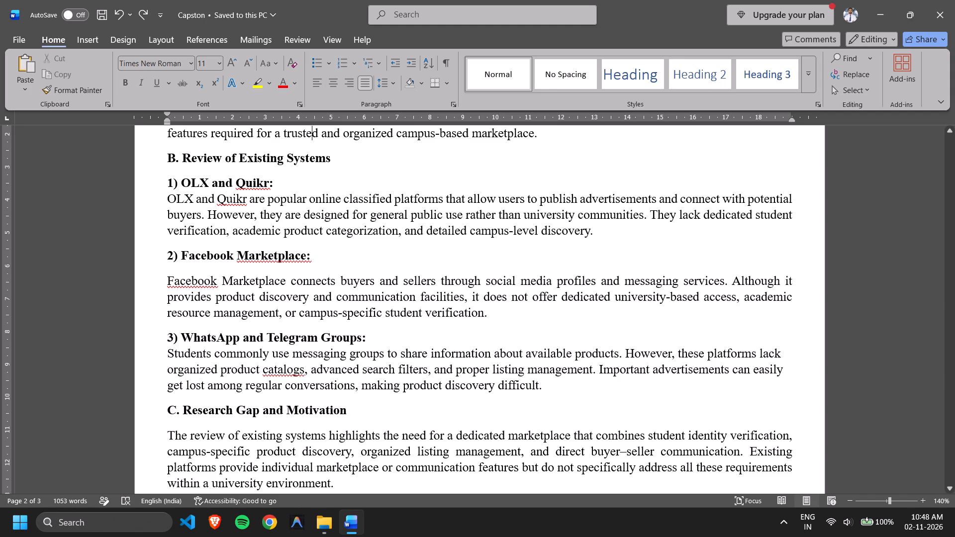
pyautogui.press('Up')
pyautogui.press('Up')
pyautogui.press('Up')
pyautogui.press('Up')
pyautogui.press('Up')
pyautogui.press('Up')
pyautogui.press('Up')
pyautogui.press('Up')
pyautogui.press('Up')
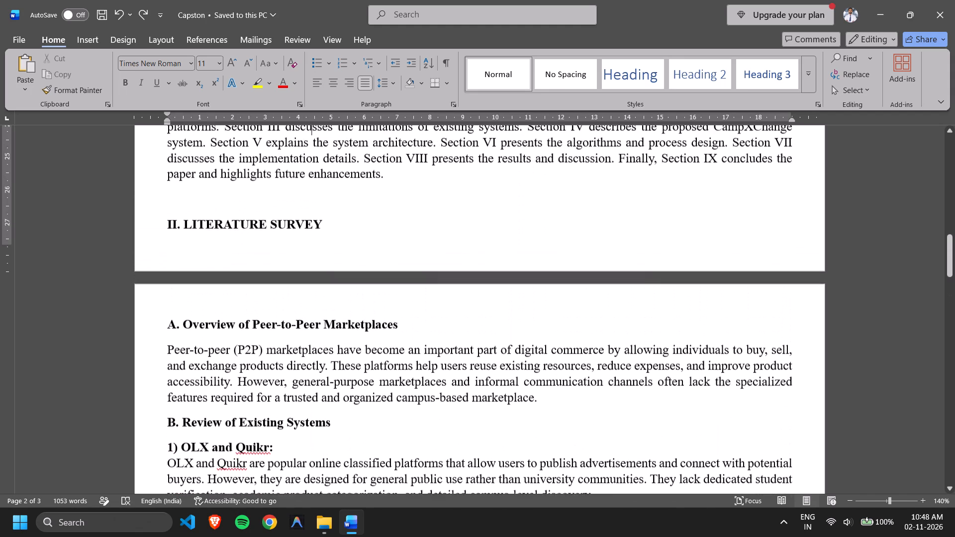
pyautogui.press('Up')
pyautogui.press('Up')
pyautogui.press('Down')
pyautogui.press('Down')
pyautogui.press('Down')
pyautogui.press('Down')
pyautogui.press('Down')
pyautogui.press('Down')
pyautogui.press('Return')
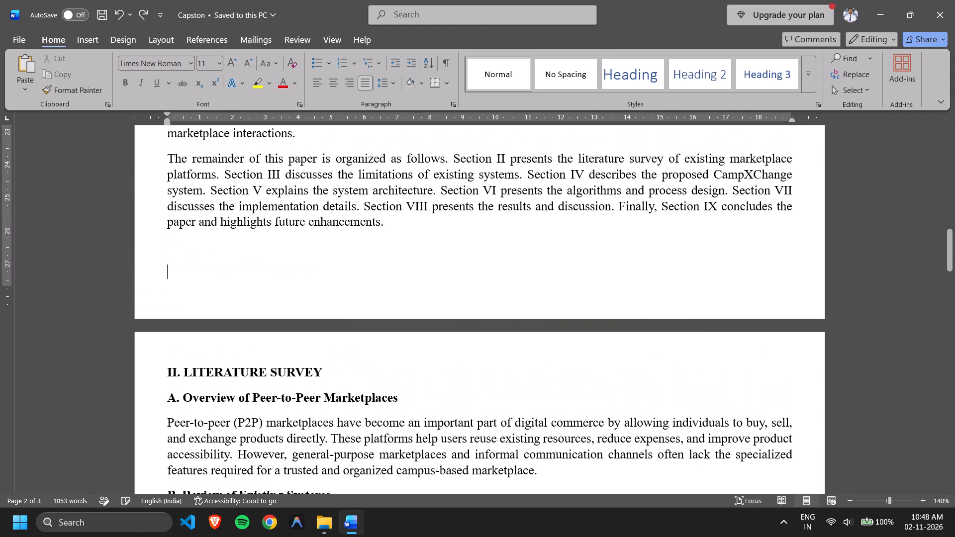
# Select the whole Literature Survey section, from the "II. LITERATURE SURVEY" heading through the comparison table and summary to the document's end.
pyautogui.press('Down')
pyautogui.press('Down')
pyautogui.press('Up')
pyautogui.hotkey('shift', 'Down')
pyautogui.hotkey('shift', 'Down')
pyautogui.hotkey('shift', 'Down')
pyautogui.hotkey('shift', 'Down')
pyautogui.hotkey('shift', 'Down')
pyautogui.hotkey('shift', 'Down')
pyautogui.hotkey('shift', 'Down')
pyautogui.hotkey('shift', 'Down')
pyautogui.hotkey('shift', 'Down')
pyautogui.hotkey('shift', 'Down')
pyautogui.hotkey('shift', 'Down')
pyautogui.hotkey('shift', 'Down')
pyautogui.hotkey('shift', 'Down')
pyautogui.hotkey('shift', 'Down')
pyautogui.hotkey('shift', 'Down')
pyautogui.hotkey('shift', 'Down')
pyautogui.hotkey('shift', 'Down')
pyautogui.hotkey('shift', 'Down')
pyautogui.hotkey('shift', 'Down')
pyautogui.hotkey('shift', 'Down')
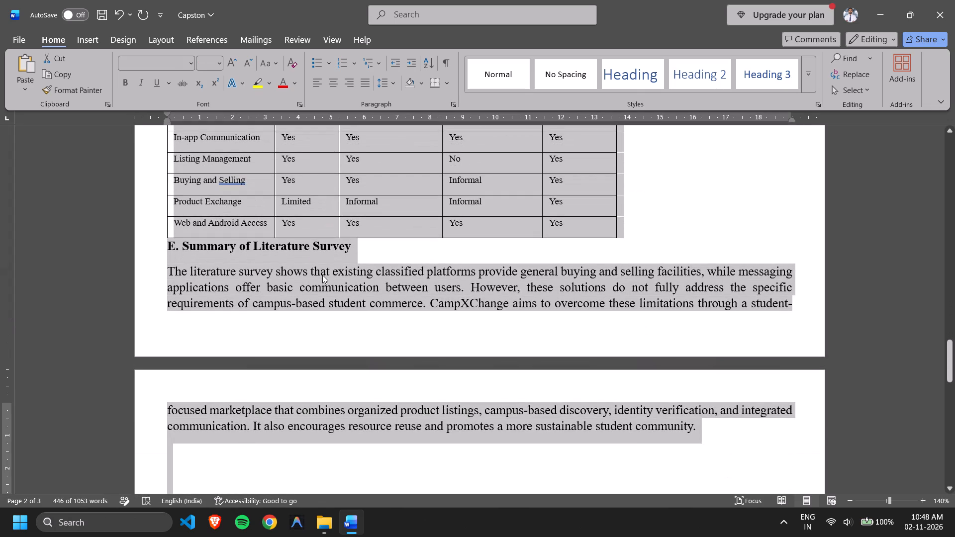
pyautogui.hotkey('shift', 'Up')
pyautogui.hotkey('shift', 'Up')
pyautogui.hotkey('shift', 'Down')
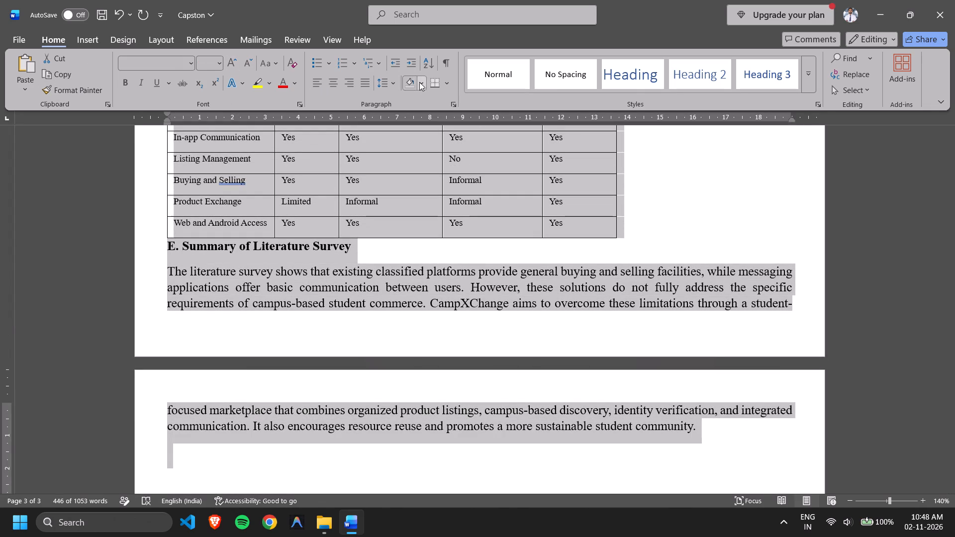
# Clear all formatting from the selected Literature Survey section, including its table.
pyautogui.click(288, 63)
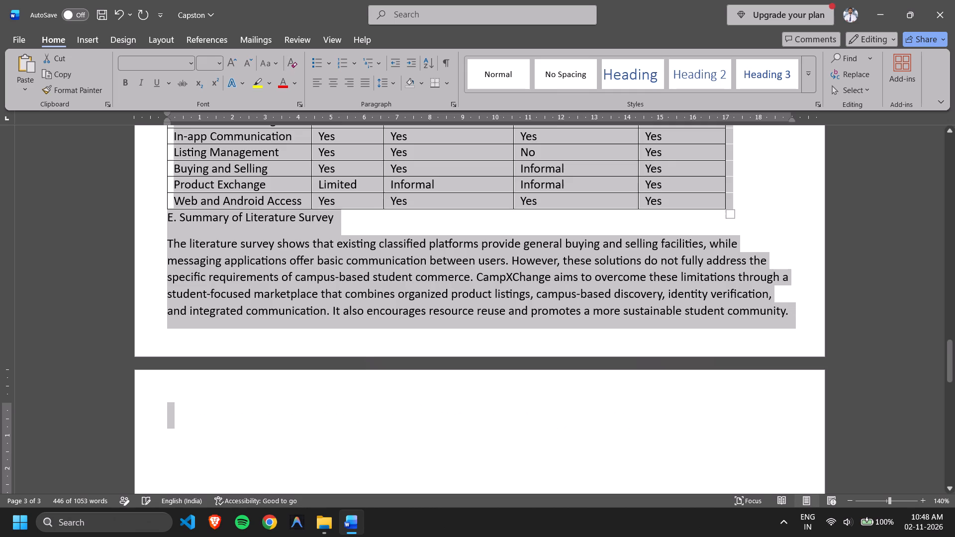
# Set the font of the whole selected Literature Survey section to Times New Roman.
pyautogui.scroll(5, 322, 226)
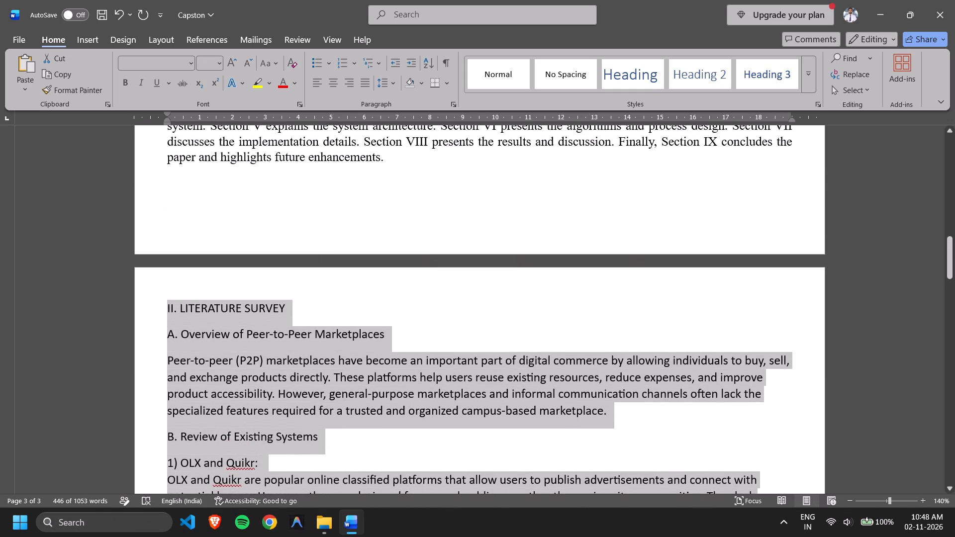
pyautogui.click(175, 65)
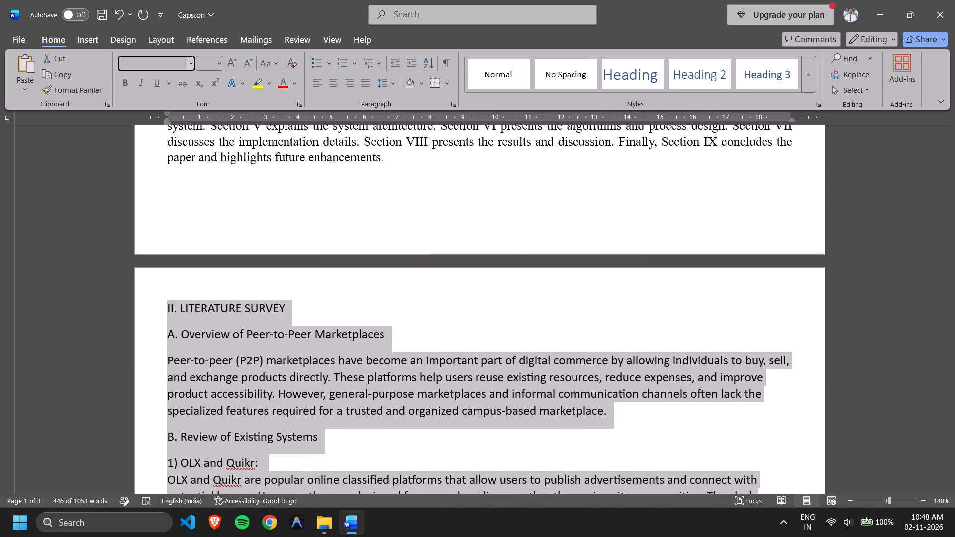
pyautogui.write('TIM')
pyautogui.press('Return')
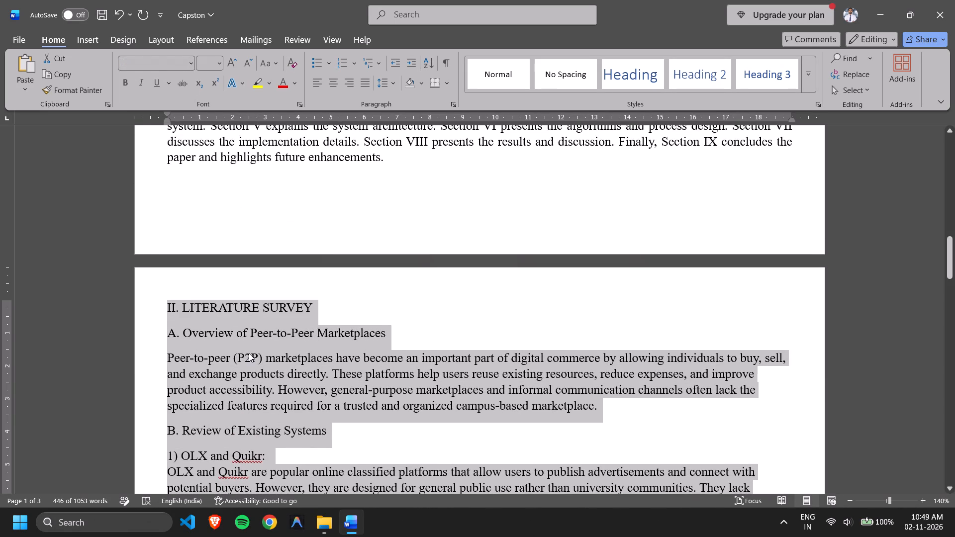
# Bold the "II. LITERATURE SURVEY" and "A. Overview of Peer-to-Peer Marketplaces" headings.
pyautogui.click(249, 353)
pyautogui.press('Up')
pyautogui.press('Up')
pyautogui.hotkey('ctrl', 'Up')
pyautogui.hotkey('ctrl', 'shift', 'Down')
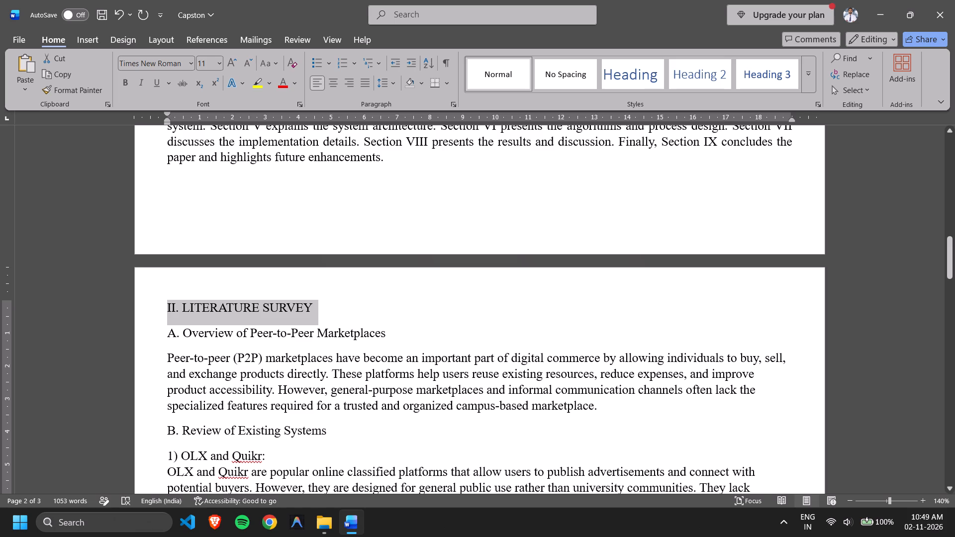
pyautogui.hotkey('ctrl', 'b')
pyautogui.press('Right')
pyautogui.press('Down')
pyautogui.press('Up')
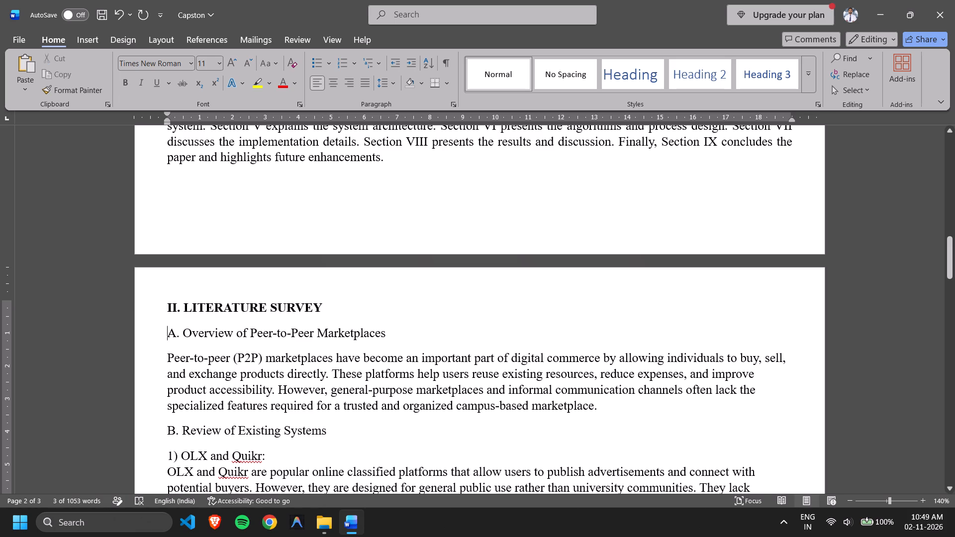
pyautogui.hotkey('ctrl', 'shift', 'Down')
pyautogui.hotkey('ctrl', 'b')
pyautogui.press('Right')
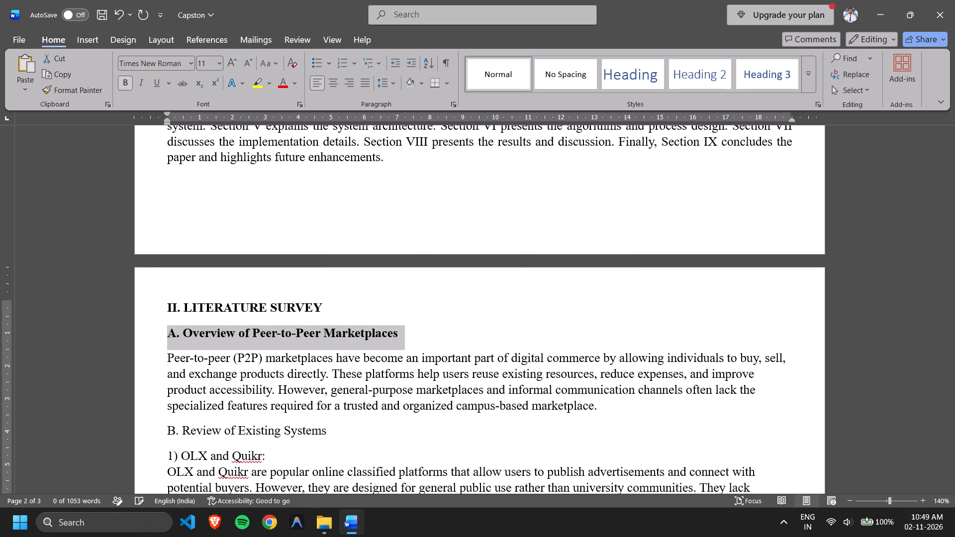
# Justify the paragraph under the "A. Overview of Peer-to-Peer Marketplaces" heading.
pyautogui.press('Down')
pyautogui.press('Up')
pyautogui.hotkey('shift', 'Down')
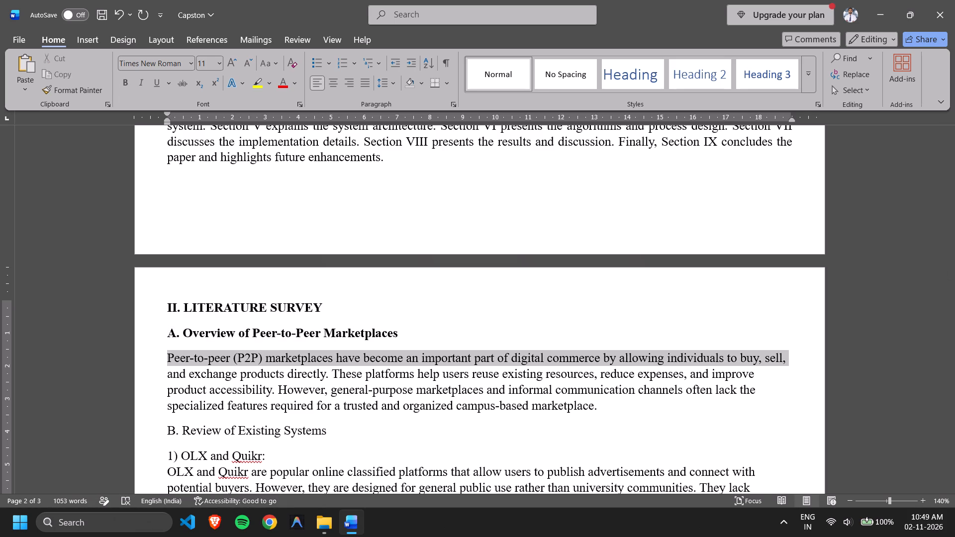
pyautogui.hotkey('shift', 'Down')
pyautogui.hotkey('shift', 'Down')
pyautogui.hotkey('shift', 'Down')
pyautogui.hotkey('shift', 'Down')
pyautogui.hotkey('shift', 'Up')
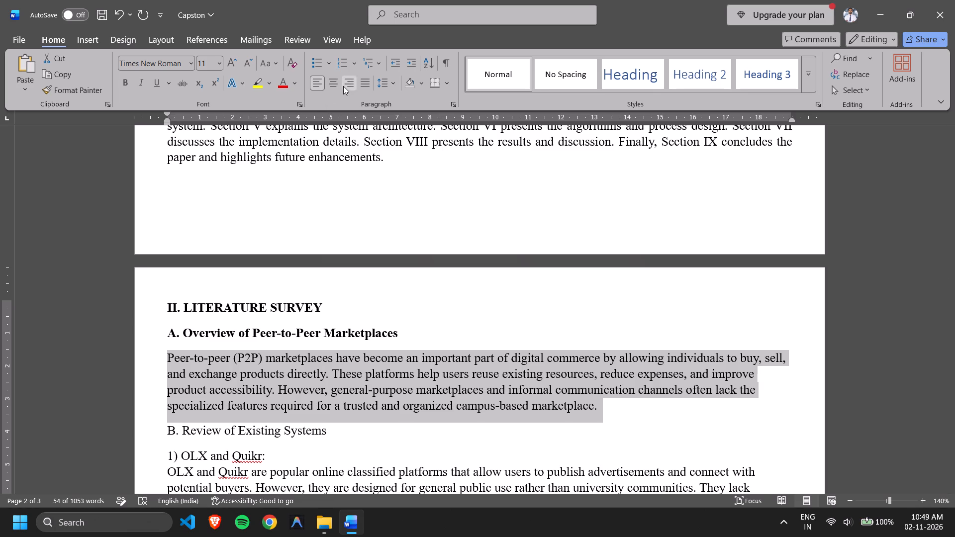
pyautogui.click(360, 87)
# Bold the "B. Review of Existing Systems" heading.
pyautogui.scroll(-1, 316, 304)
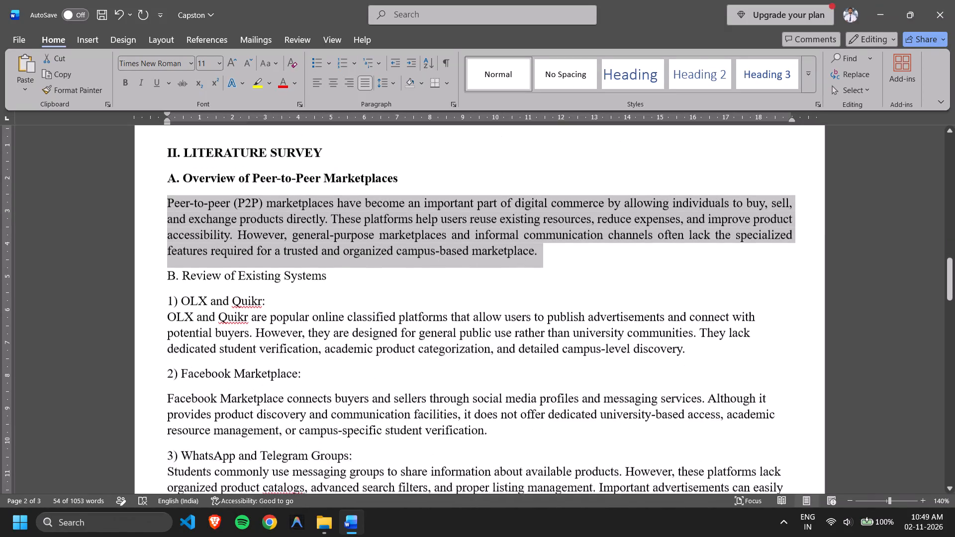
pyautogui.scroll(-1, 316, 304)
pyautogui.click(173, 270)
pyautogui.press('Up')
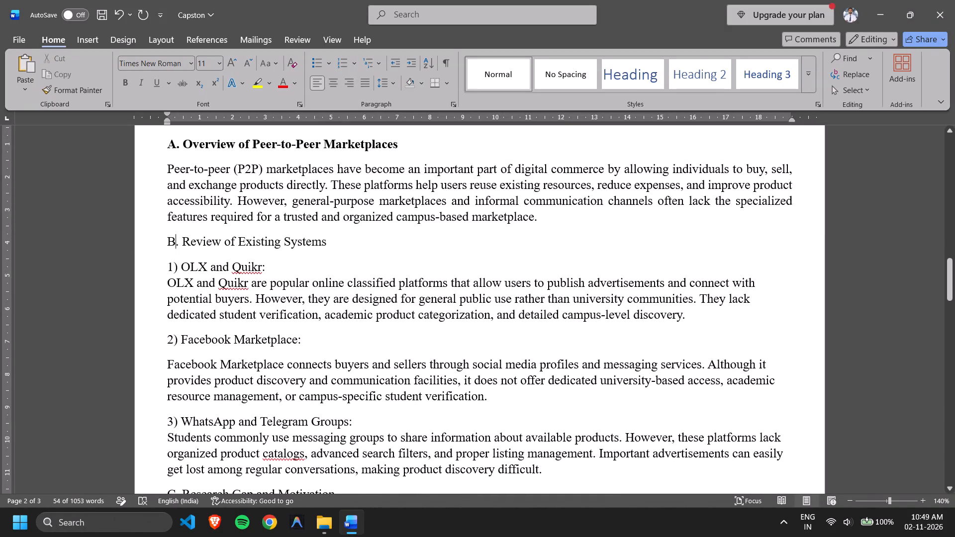
pyautogui.press('Up')
pyautogui.press('Down')
pyautogui.press('Left')
pyautogui.hotkey('shift', 'Down')
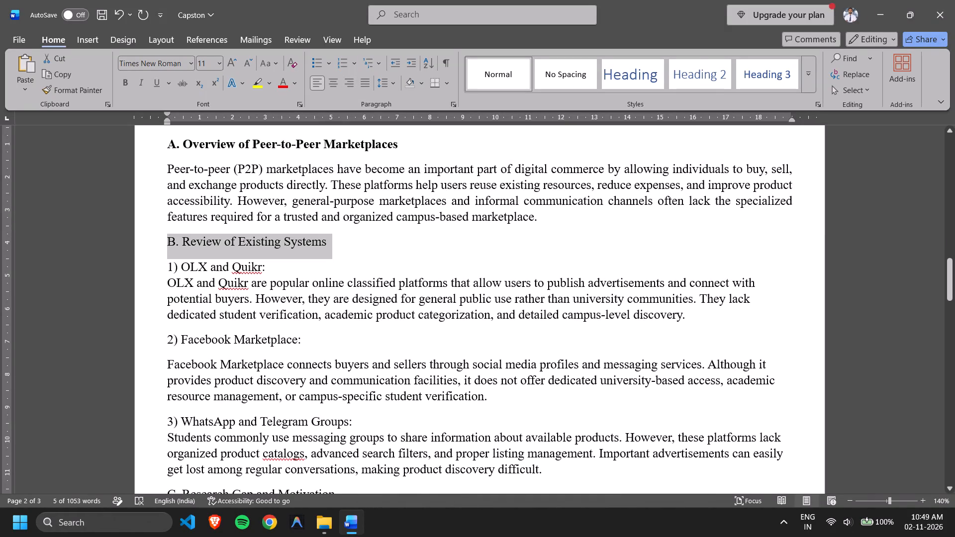
pyautogui.hotkey('ctrl', 'b')
pyautogui.press('Right')
# Replace the line break after "1) OLX and Quikr:" with a paragraph break and justify only the text below that heading.
pyautogui.press('Down')
pyautogui.hotkey('shift', 'Down')
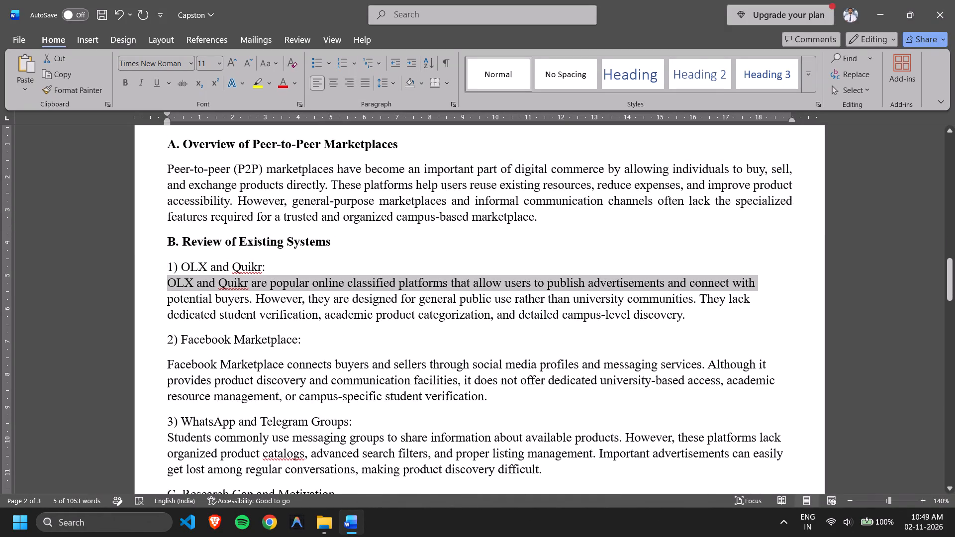
pyautogui.hotkey('ctrl', 'shift', 'Down')
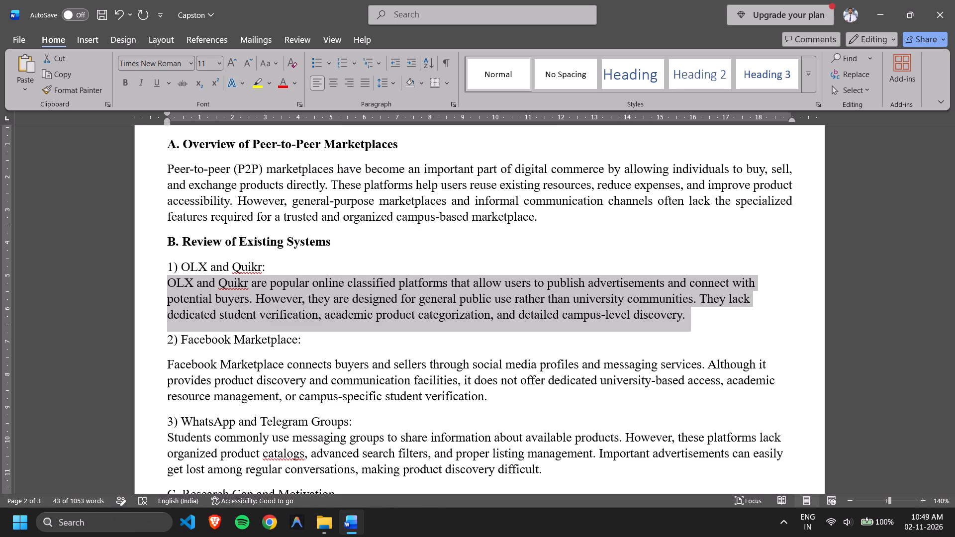
pyautogui.hotkey('ctrl', 'j')
pyautogui.hotkey('ctrl', 'j')
pyautogui.press('Left')
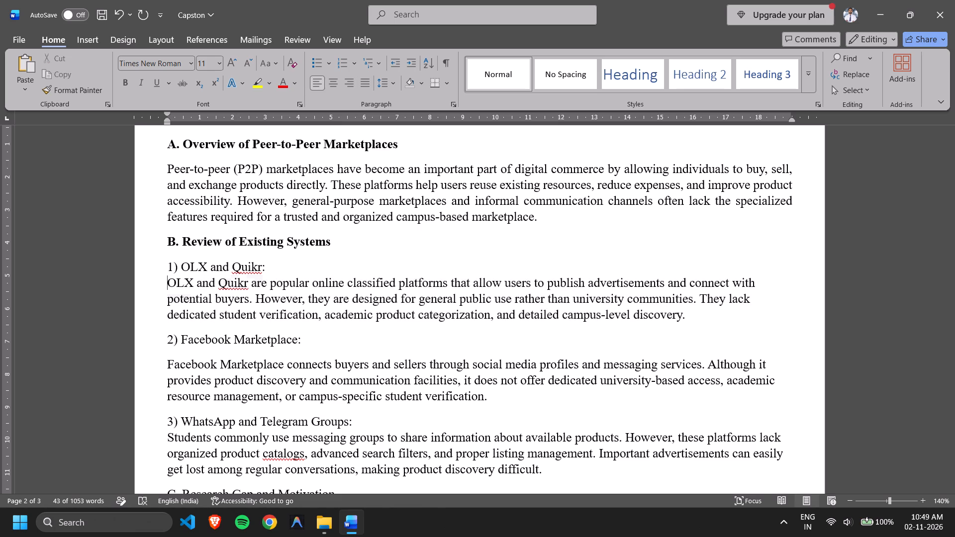
pyautogui.press('BackSpace')
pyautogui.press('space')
pyautogui.press('Return')
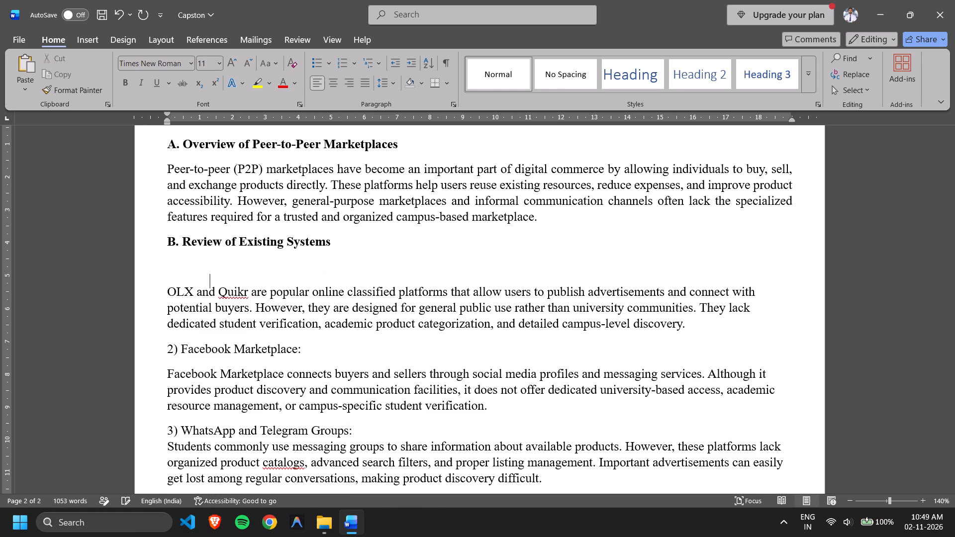
pyautogui.hotkey('ctrl', 'shift', 'Down')
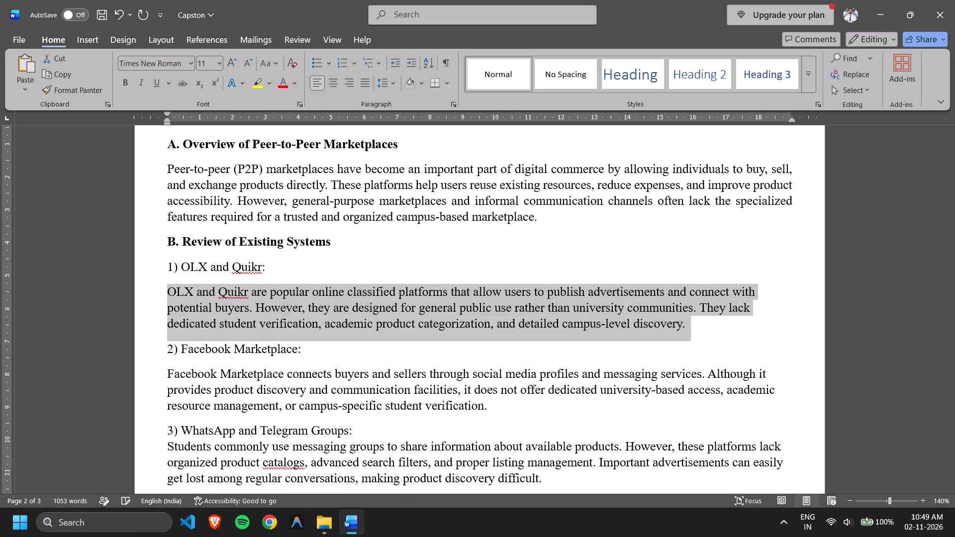
pyautogui.hotkey('ctrl', 'j')
# Justify the paragraph under the "2) Facebook Marketplace:" heading.
pyautogui.press('Down')
pyautogui.press('Down')
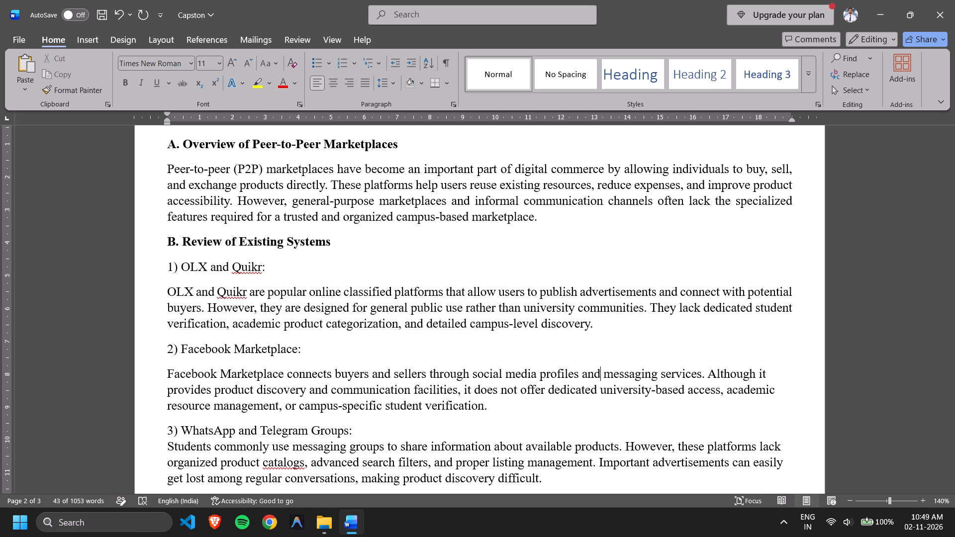
pyautogui.press('Up')
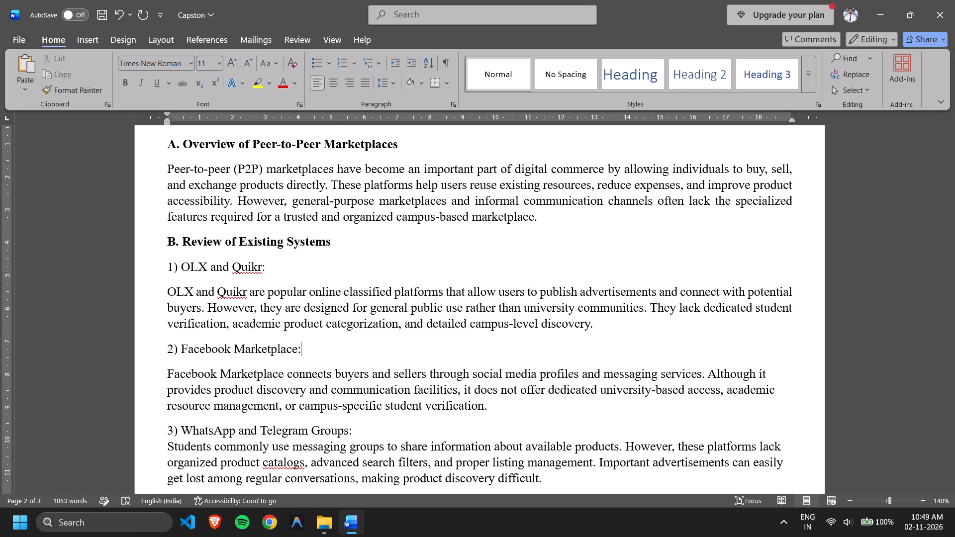
pyautogui.press('Right')
pyautogui.hotkey('ctrl', 'shift', 'Down')
pyautogui.hotkey('ctrl', 'j')
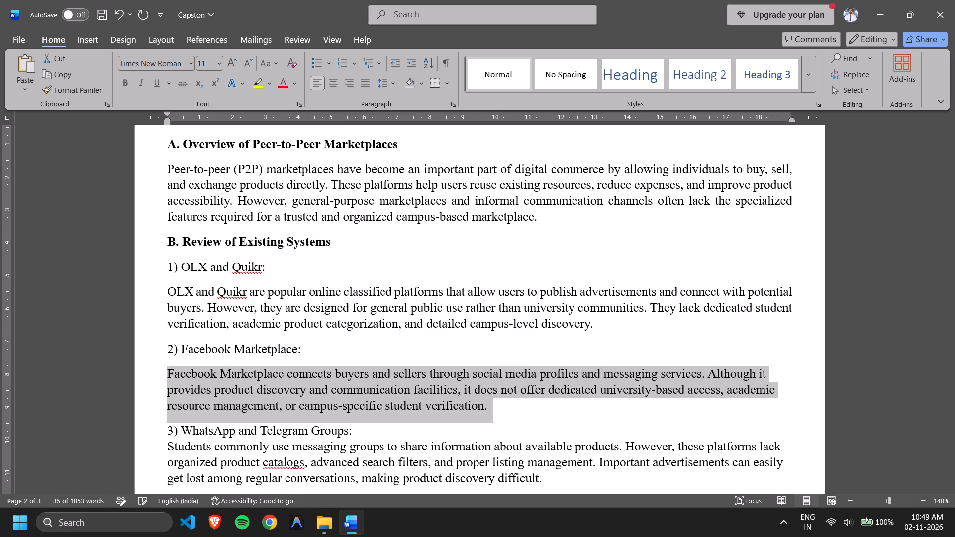
# Separate the "3) WhatsApp and Telegram Groups:" heading from its text with a paragraph break, justify the text, and remove the extra blank line.
pyautogui.press('Down')
pyautogui.press('Down')
pyautogui.press('Up')
pyautogui.press('Return')
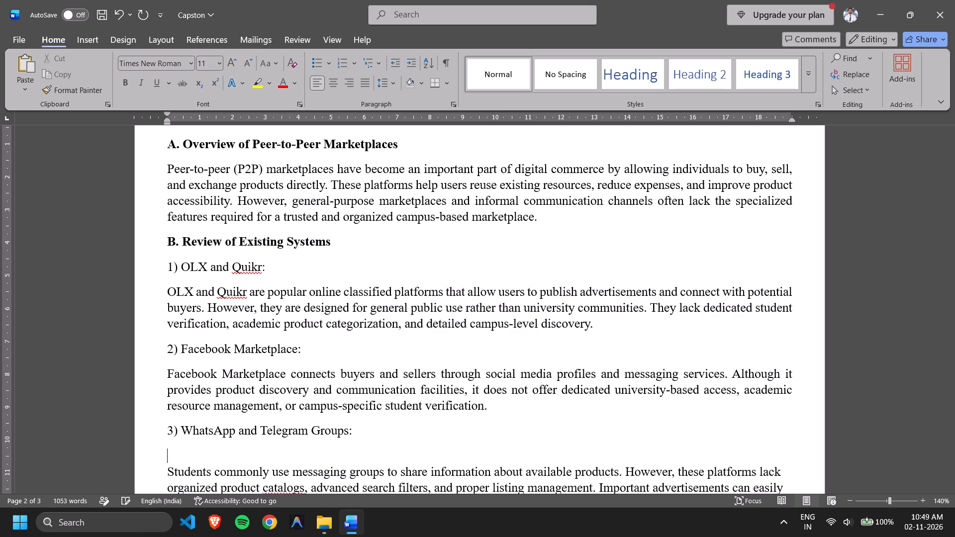
pyautogui.press('BackSpace')
pyautogui.press('Right')
pyautogui.hotkey('ctrl', 'shift', 'Down')
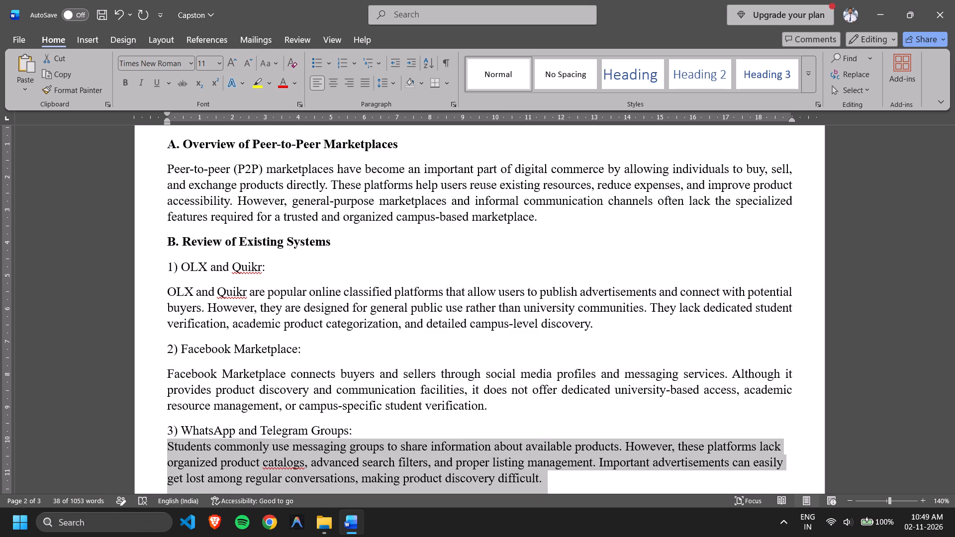
pyautogui.hotkey('ctrl', 'j')
pyautogui.hotkey('ctrl', 'j')
pyautogui.press('Left')
pyautogui.press('Return')
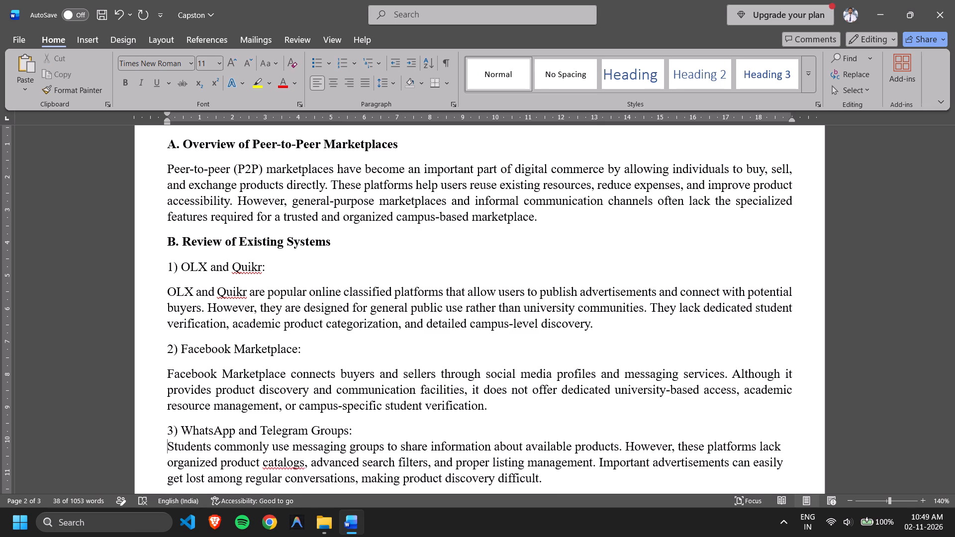
pyautogui.hotkey('ctrl', 'shift', 'Down')
pyautogui.hotkey('ctrl', 'j')
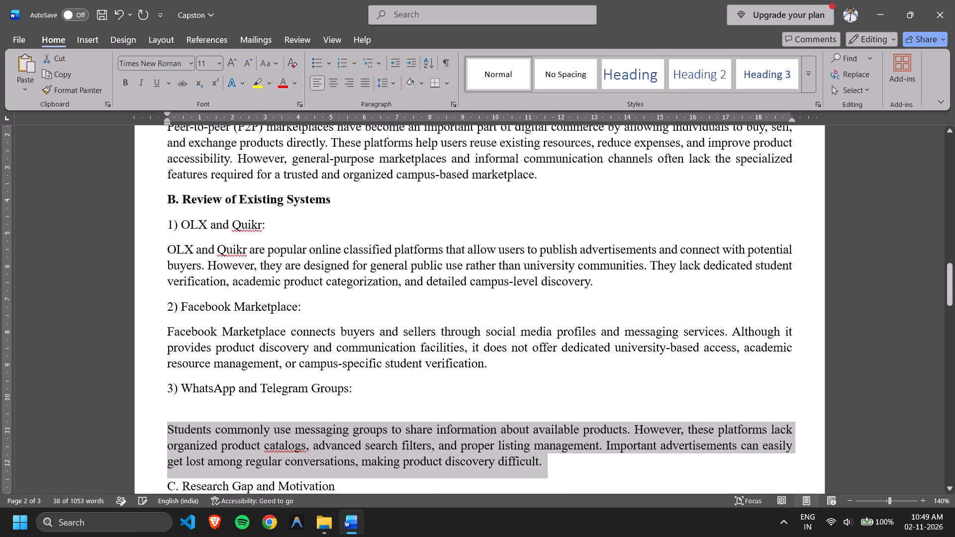
pyautogui.press('Up')
pyautogui.press('BackSpace')
# Justify both paragraphs under the "C. Research Gap and Motivation" heading.
pyautogui.press('Down')
pyautogui.press('Down')
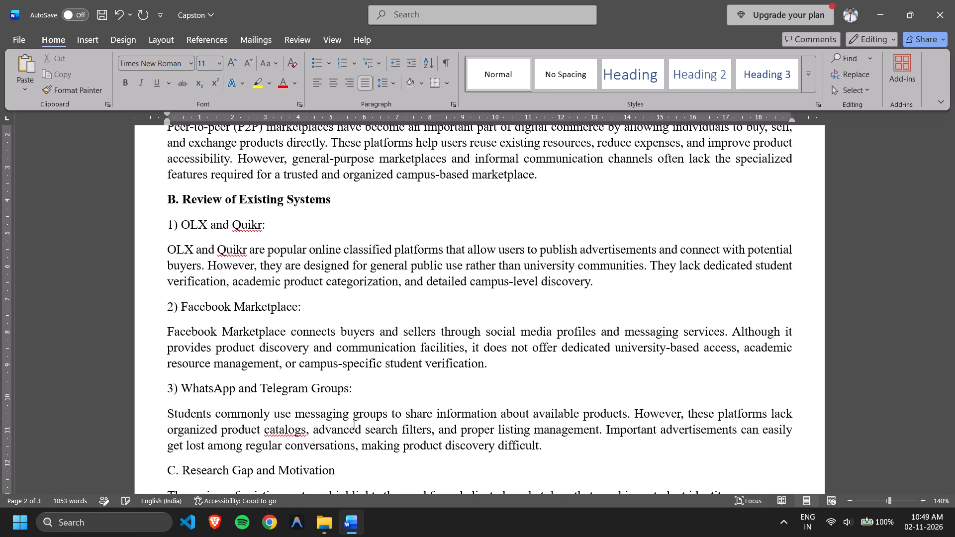
pyautogui.press('Down')
pyautogui.press('Down')
pyautogui.press('Down')
pyautogui.press('Down')
pyautogui.hotkey('ctrl', 'Up')
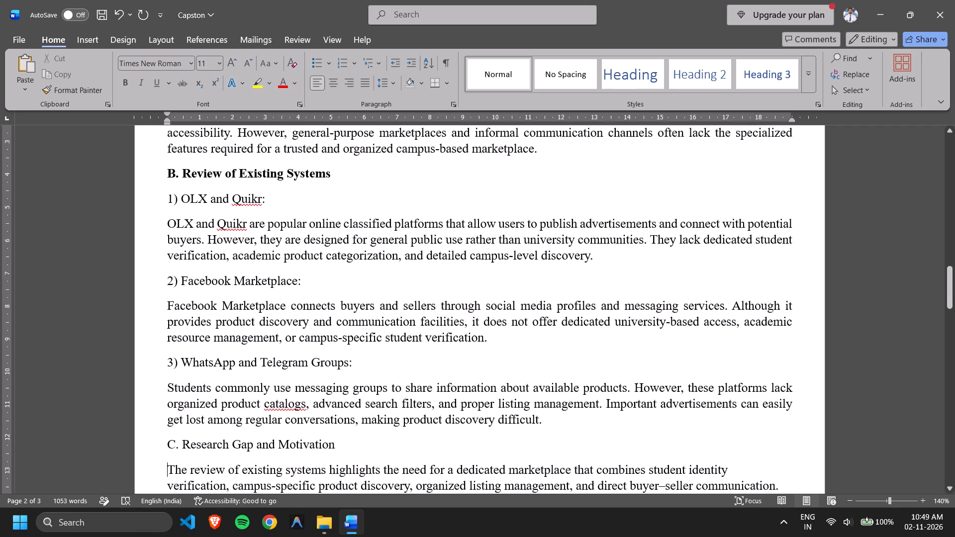
pyautogui.hotkey('ctrl', 'shift', 'Down')
pyautogui.hotkey('ctrl', 'j')
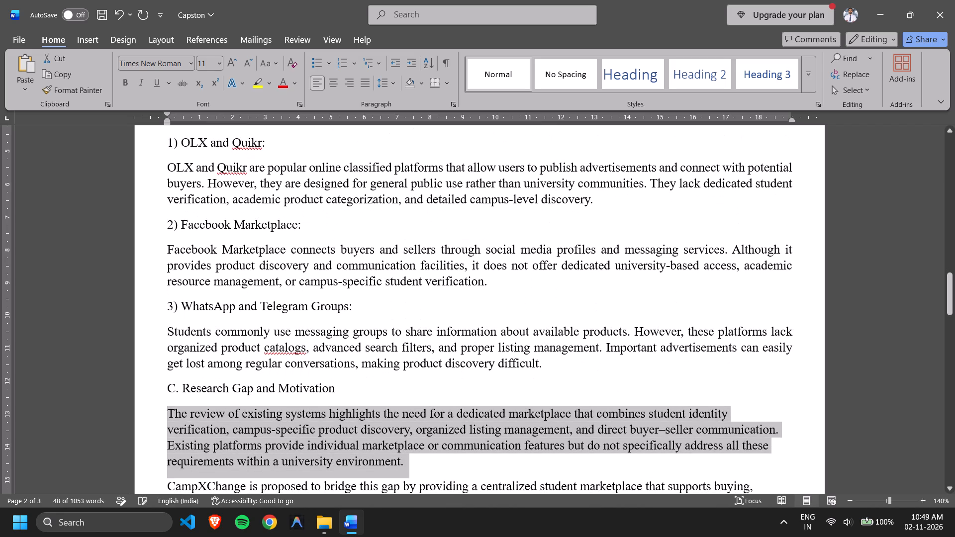
pyautogui.press('Right')
pyautogui.hotkey('ctrl', 'shift', 'Down')
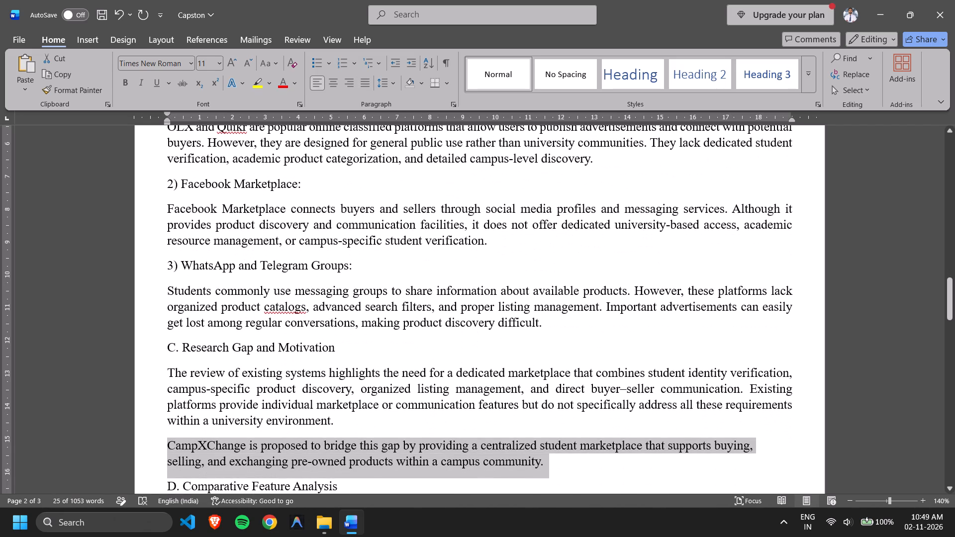
pyautogui.hotkey('ctrl', 'j')
# Save the document with the justified Literature Survey paragraphs.
pyautogui.press('Down')
pyautogui.press('Down')
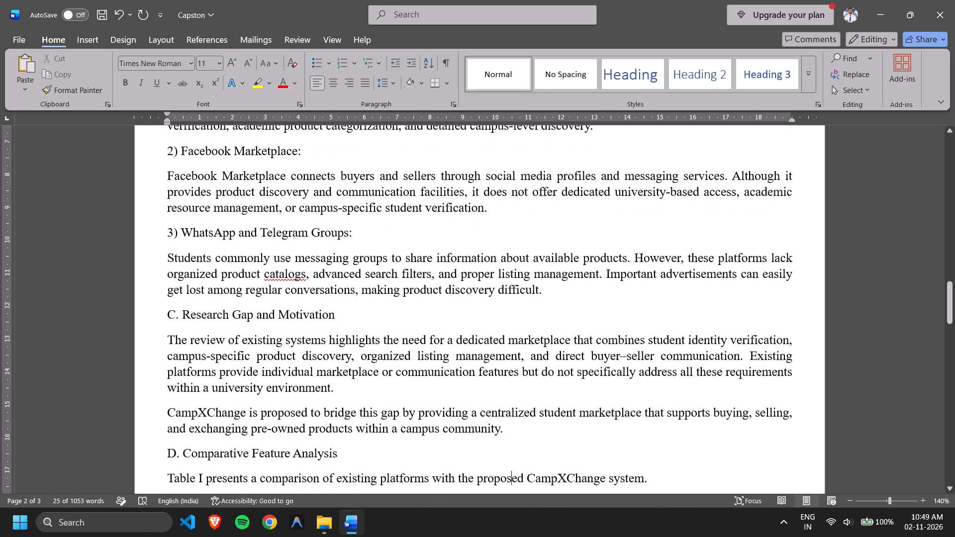
pyautogui.press('Up')
pyautogui.press('Down')
pyautogui.press('Down')
pyautogui.press('Down')
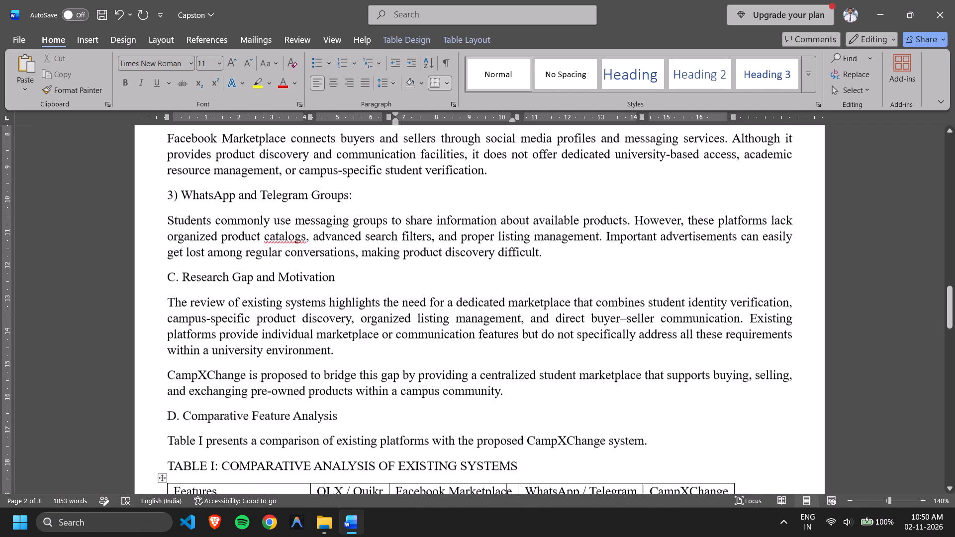
pyautogui.press('Down')
pyautogui.press('Down')
pyautogui.press('Down')
pyautogui.hotkey('ctrl', 's')
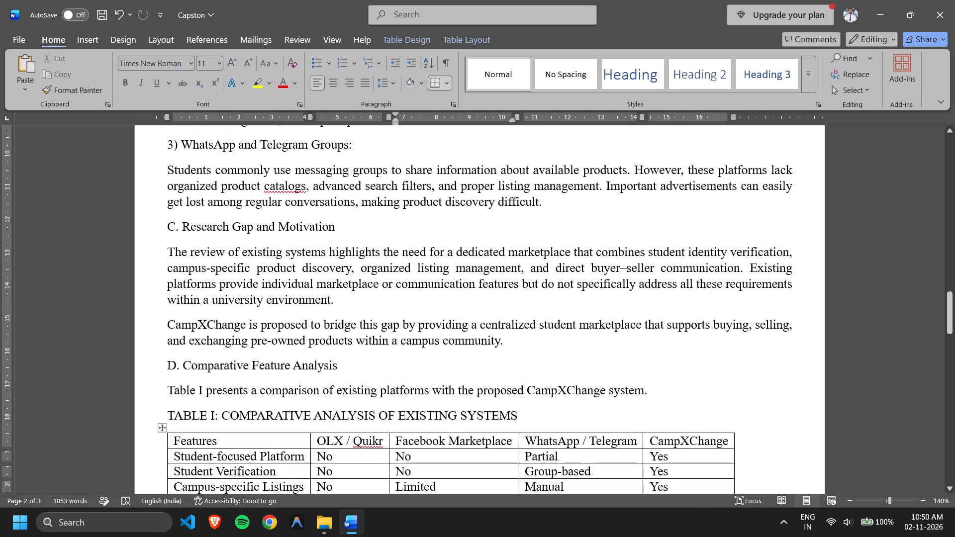
# Bold the "C. Research Gap and Motivation" and "D. Comparative Feature Analysis" headings and save the document.
pyautogui.hscroll(1, 173, 270)
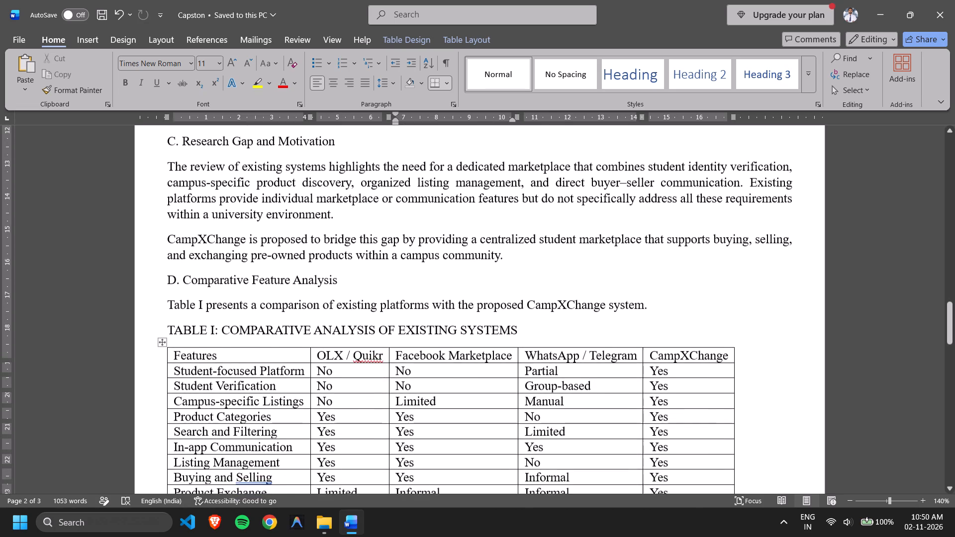
pyautogui.hscroll(1, 173, 270)
pyautogui.click(168, 306)
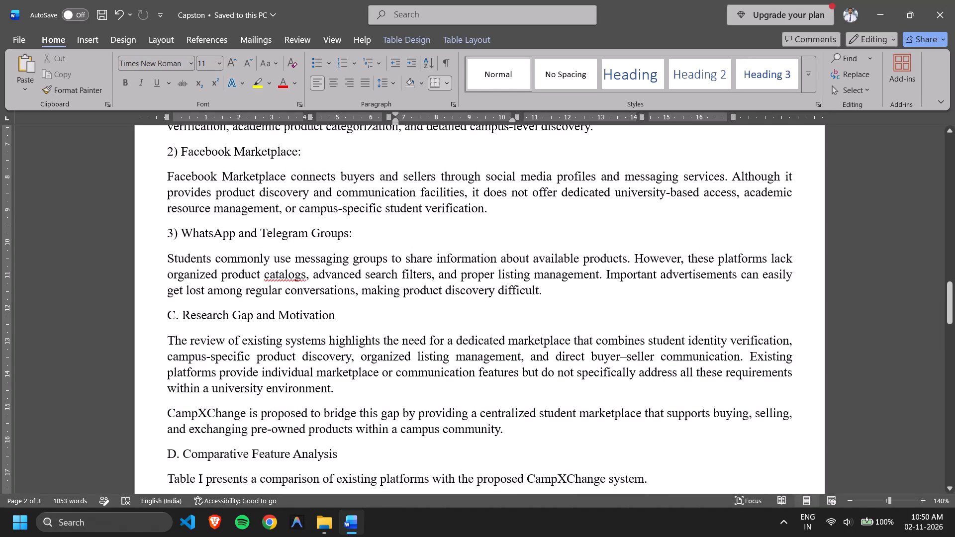
pyautogui.press('Down')
pyautogui.hotkey('ctrl', 'shift', 'Down')
pyautogui.hotkey('ctrl', 'b')
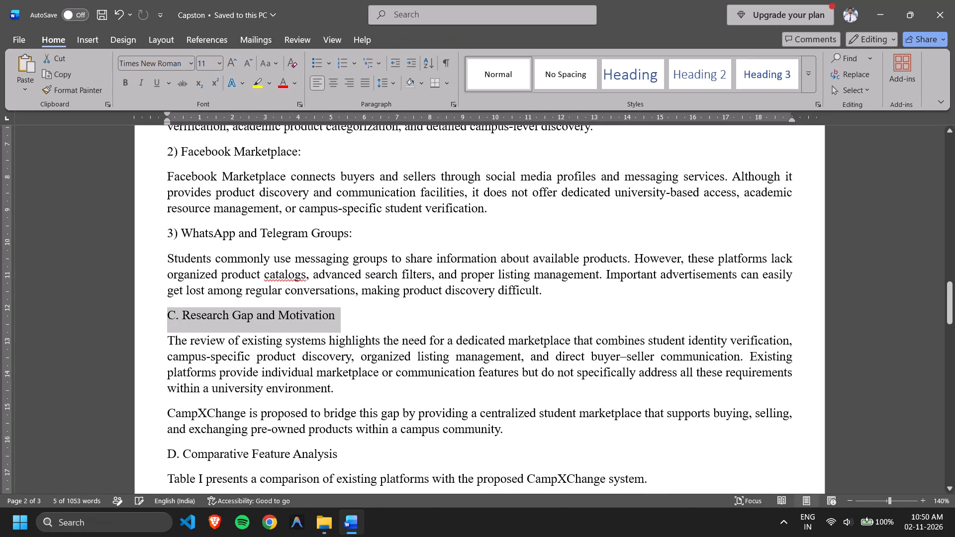
pyautogui.press('Right')
pyautogui.press('Down')
pyautogui.press('Down')
pyautogui.press('Down')
pyautogui.press('Down')
pyautogui.press('Down')
pyautogui.press('Down')
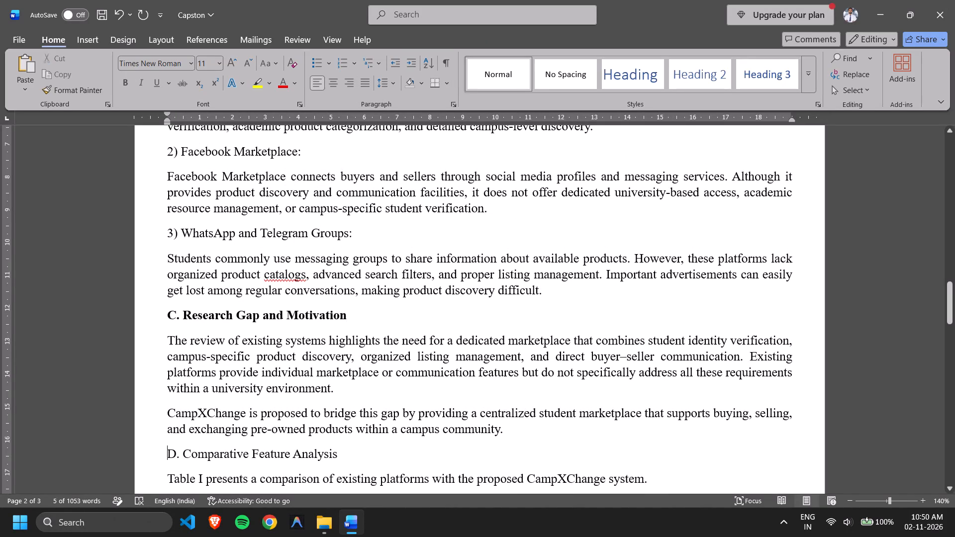
pyautogui.hotkey('ctrl', 'shift', 'Down')
pyautogui.hotkey('ctrl', 'b')
pyautogui.hotkey('ctrl', 's')
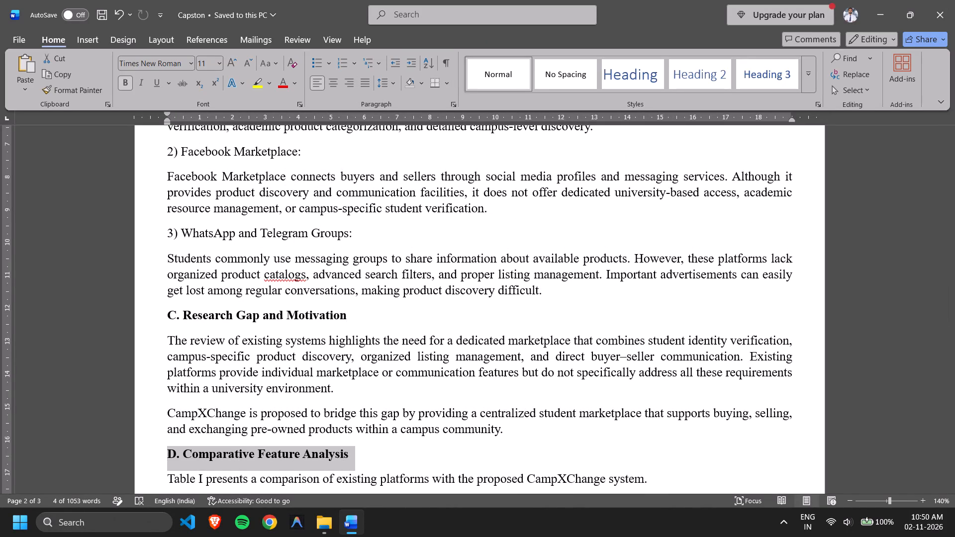
pyautogui.press('Up')
pyautogui.press('Up')
pyautogui.scroll(-2, 168, 306)
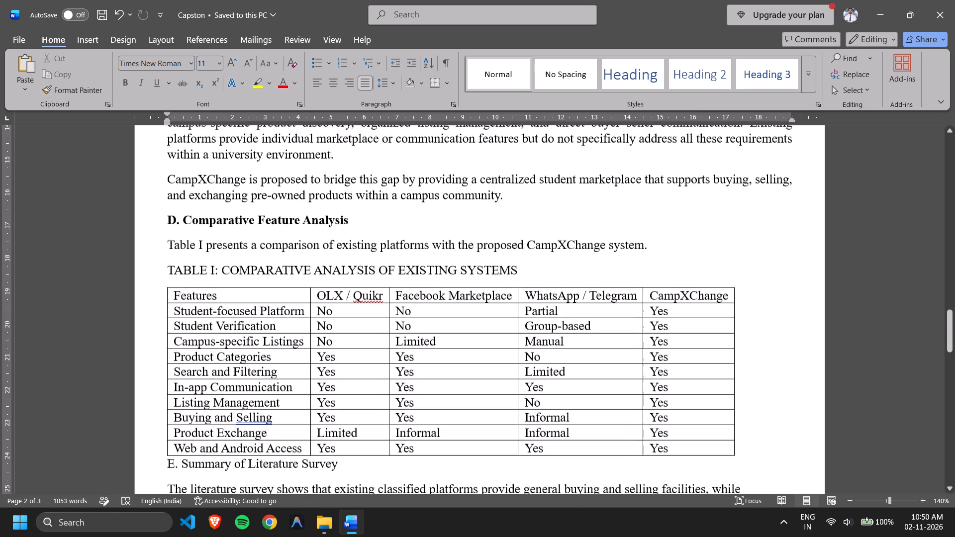
# Insert an empty line between the comparison table and the "E. Summary of Literature Survey" heading.
pyautogui.scroll(-2, 168, 306)
pyautogui.press('Down')
pyautogui.press('Down')
pyautogui.press('Down')
pyautogui.press('Down')
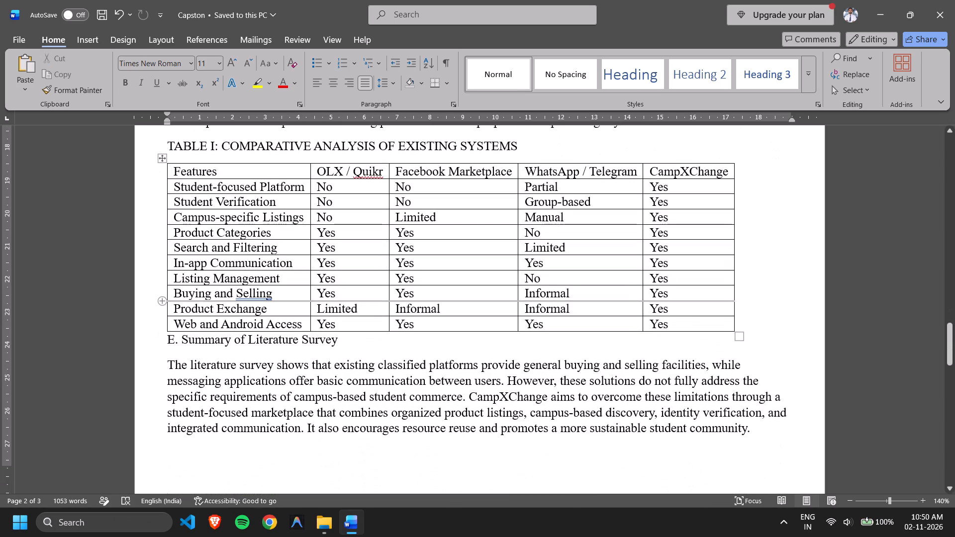
pyautogui.click(179, 341)
pyautogui.press('Left')
pyautogui.hotkey('ctrl', 'Left')
pyautogui.press('Return')
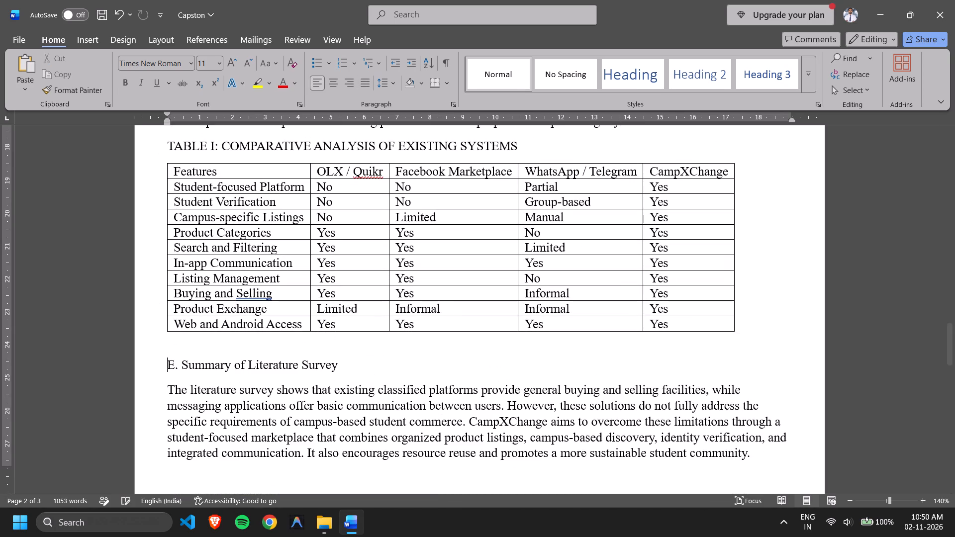
# Make the "E. Summary of Literature Survey" heading bold.
pyautogui.hotkey('ctrl', 'shift', 'Down')
pyautogui.hotkey('ctrl', 'b')
pyautogui.press('Right')
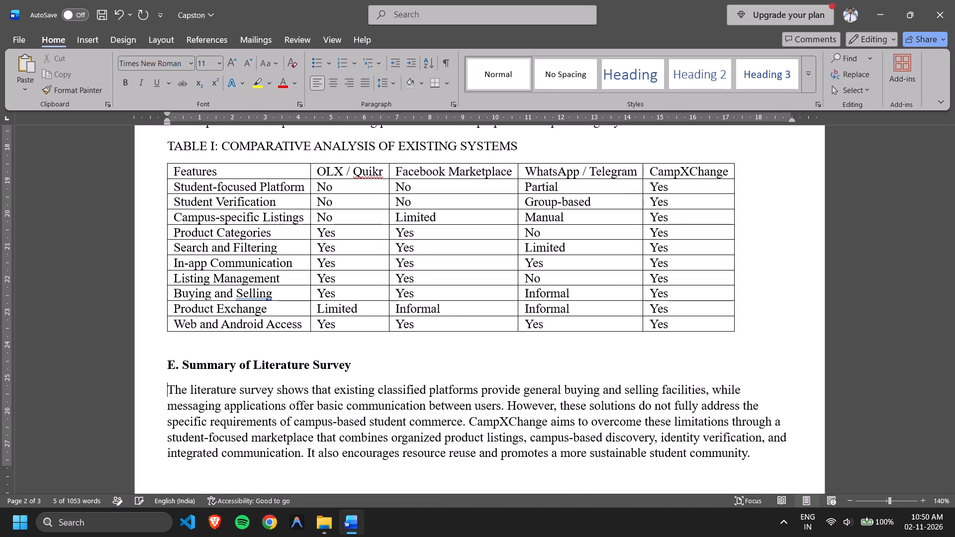
# Justify the paragraph under "E. Summary of Literature Survey" and save the document.
pyautogui.hotkey('ctrl', 'shift', 'Down')
pyautogui.hotkey('ctrl', 'j')
pyautogui.hotkey('ctrl', 's')
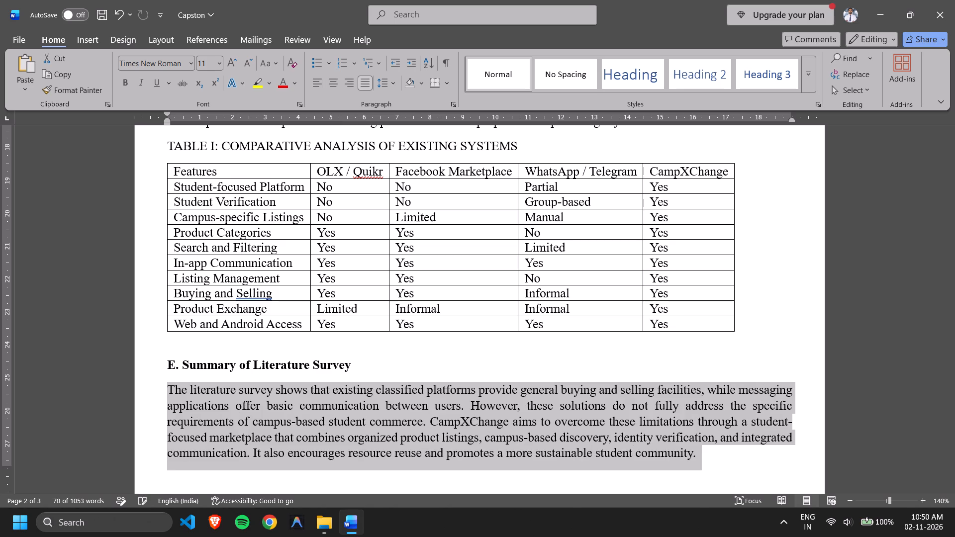
# Move the caption "TABLE I: COMPARATIVE ANALYSIS OF EXISTING SYSTEMS" from above the table to directly below it, leaving no empty line above the table.
pyautogui.press('Up')
pyautogui.press('Up')
pyautogui.press('Up')
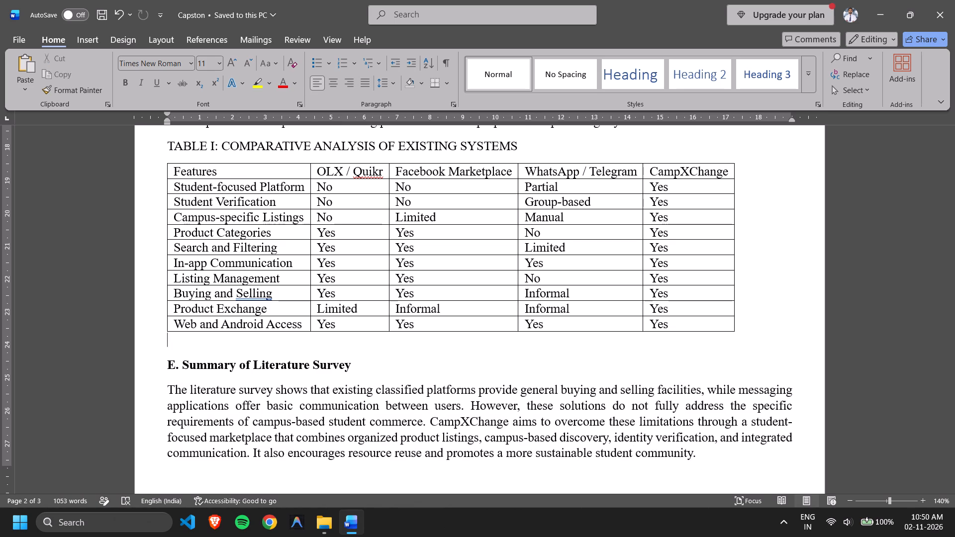
pyautogui.press('Up')
pyautogui.press('Up')
pyautogui.press('Up')
pyautogui.press('Up')
pyautogui.press('Up')
pyautogui.press('Up')
pyautogui.press('Up')
pyautogui.press('Up')
pyautogui.press('Up')
pyautogui.press('Up')
pyautogui.press('Up')
pyautogui.press('Up')
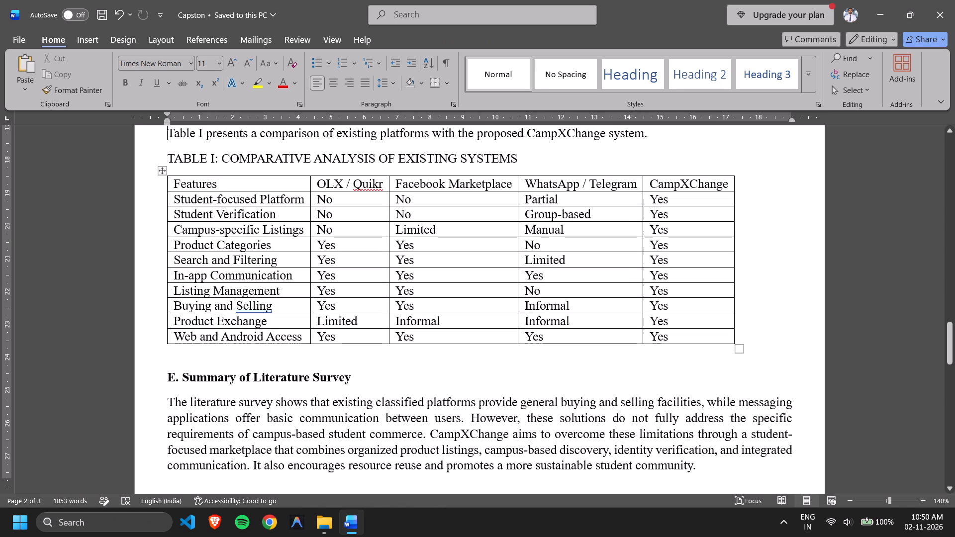
pyautogui.scroll(1, 179, 341)
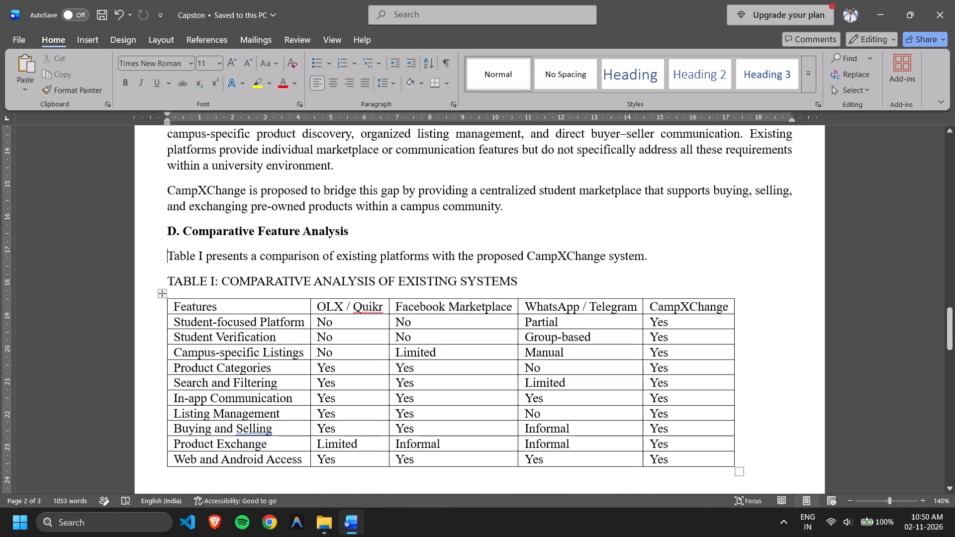
pyautogui.scroll(1, 179, 341)
pyautogui.scroll(-1, 179, 341)
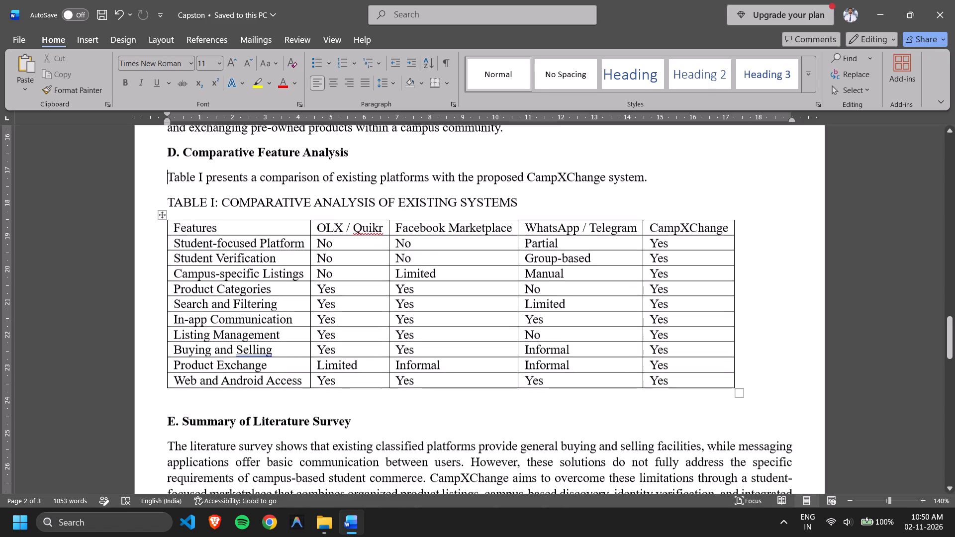
pyautogui.scroll(-1, 179, 341)
pyautogui.press('Down')
pyautogui.hotkey('ctrl', 'shift', 'Down')
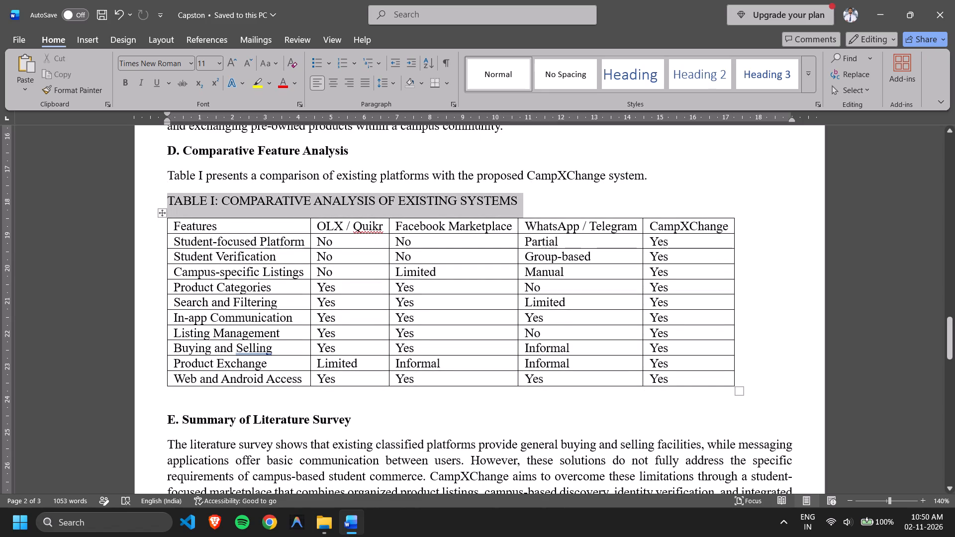
pyautogui.hotkey('ctrl', 'x')
pyautogui.press('BackSpace')
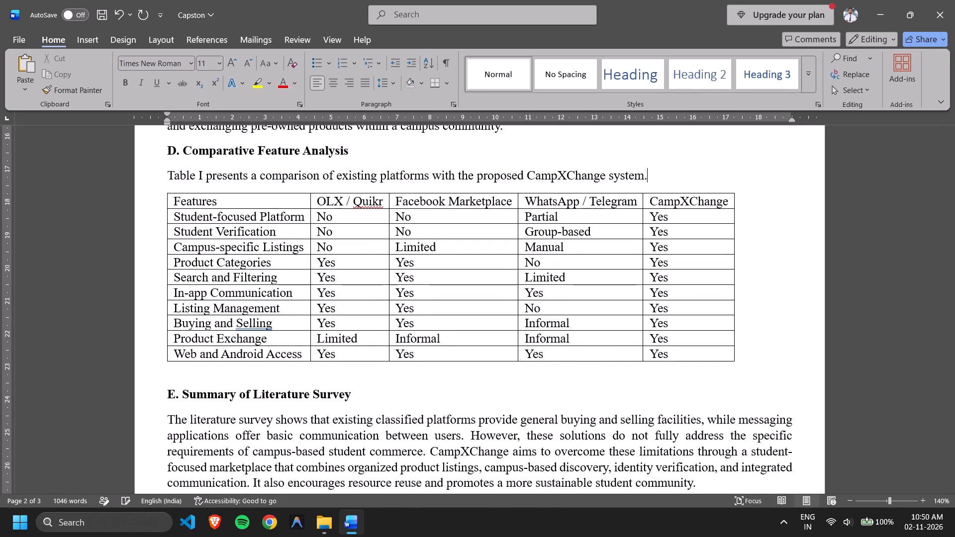
pyautogui.press('Down')
pyautogui.press('Down')
pyautogui.press('Down')
pyautogui.press('Down')
pyautogui.press('Down')
pyautogui.press('Down')
pyautogui.press('Down')
pyautogui.press('Down')
pyautogui.press('Down')
pyautogui.press('Down')
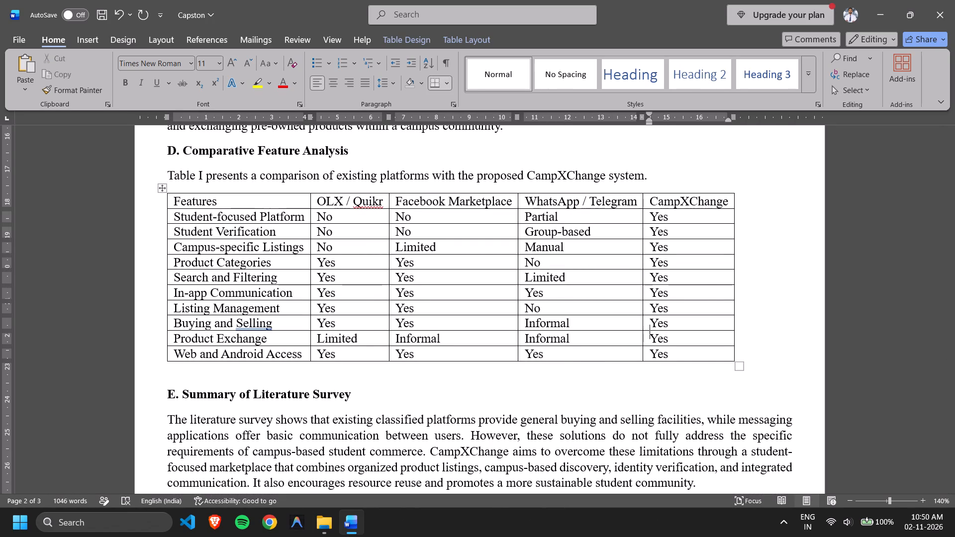
pyautogui.press('Down')
pyautogui.press('Down')
pyautogui.hotkey('ctrl', 'v')
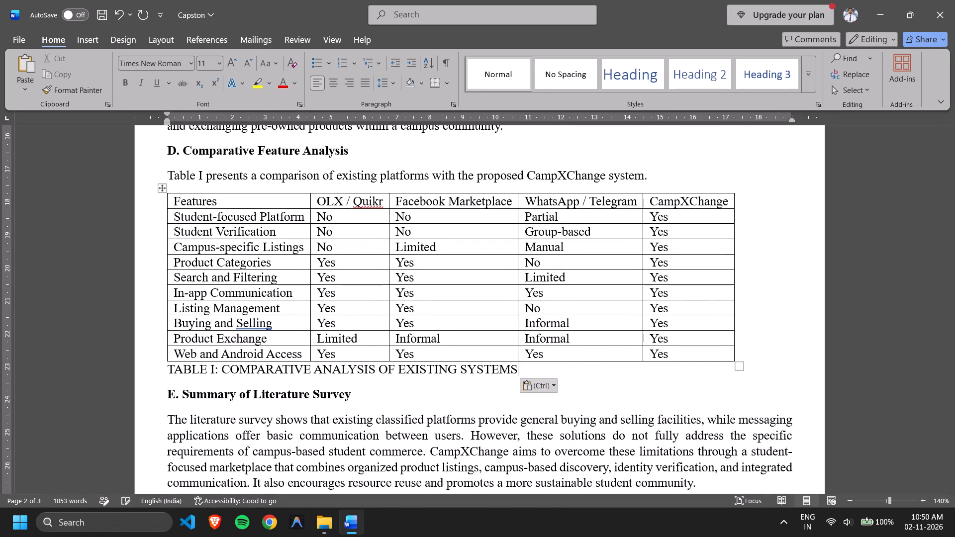
# Reduce the font size of the caption "TABLE I: COMPARATIVE ANALYSIS OF EXISTING SYSTEMS" by one step and save the document.
pyautogui.hotkey('ctrl', 's')
pyautogui.hotkey('ctrl', 'shift', 'Up')
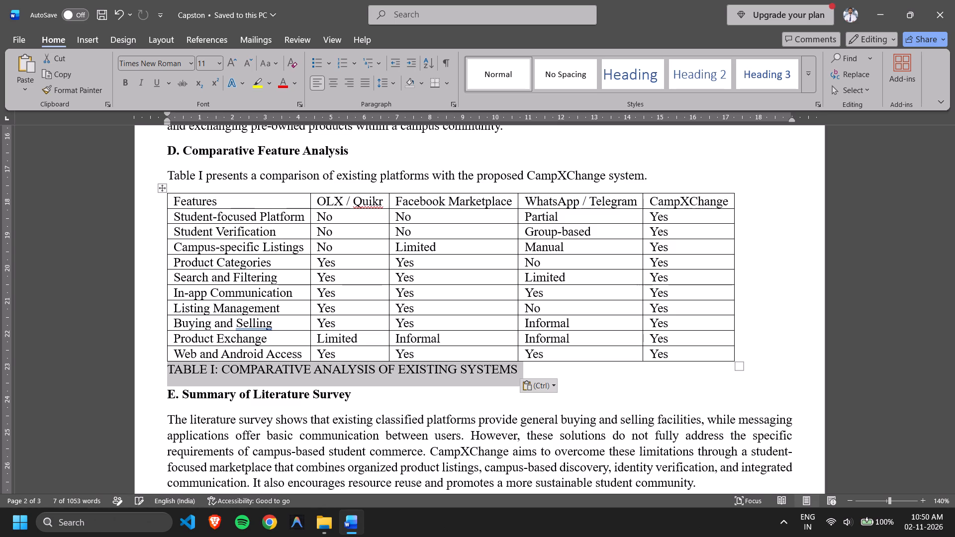
pyautogui.hotkey('ctrl', 'shift', ',')
pyautogui.hotkey('ctrl', 's')
# Check the layout of the Literature Survey from the summary paragraph and following page back up to its main heading.
pyautogui.press('Right')
pyautogui.press('Down')
pyautogui.press('Down')
pyautogui.press('Down')
pyautogui.press('Down')
pyautogui.press('Down')
pyautogui.press('Down')
pyautogui.press('Down')
pyautogui.press('Down')
pyautogui.press('Down')
pyautogui.press('Down')
pyautogui.press('Down')
pyautogui.press('Down')
pyautogui.press('Down')
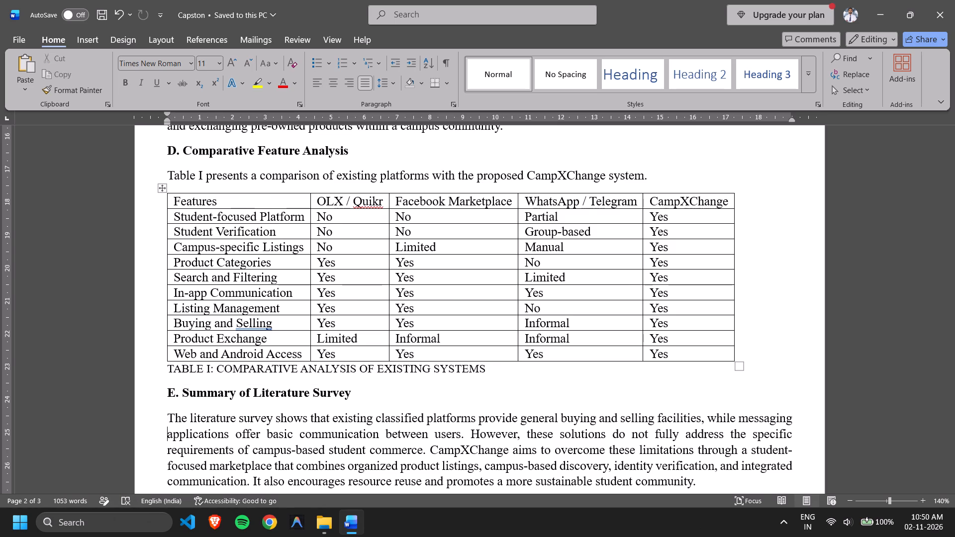
pyautogui.hotkey('ctrl', 's')
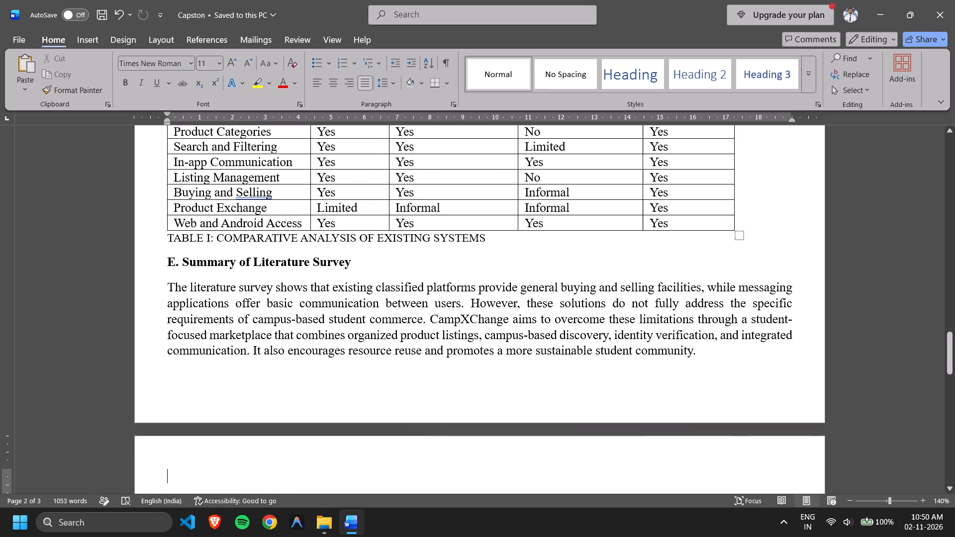
pyautogui.scroll(7, 179, 341)
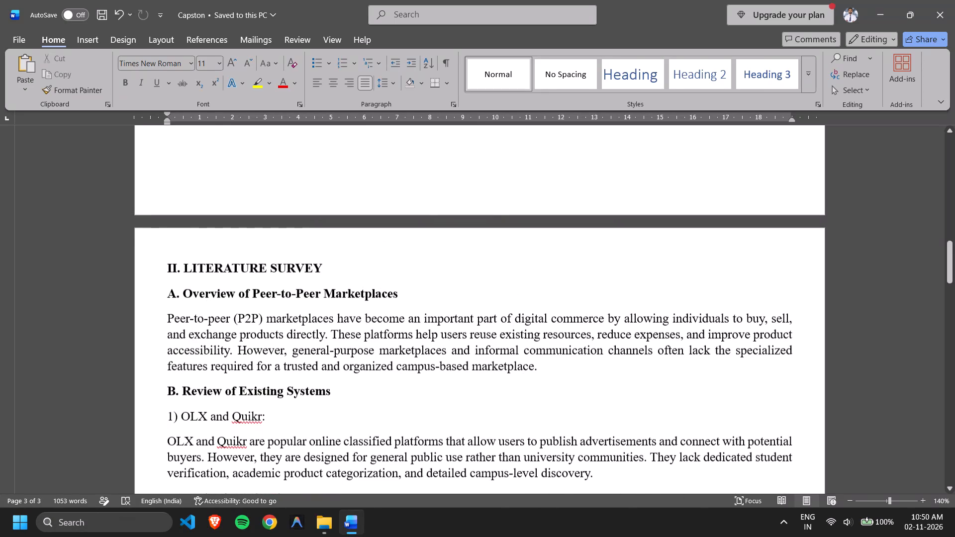
pyautogui.scroll(1, 179, 341)
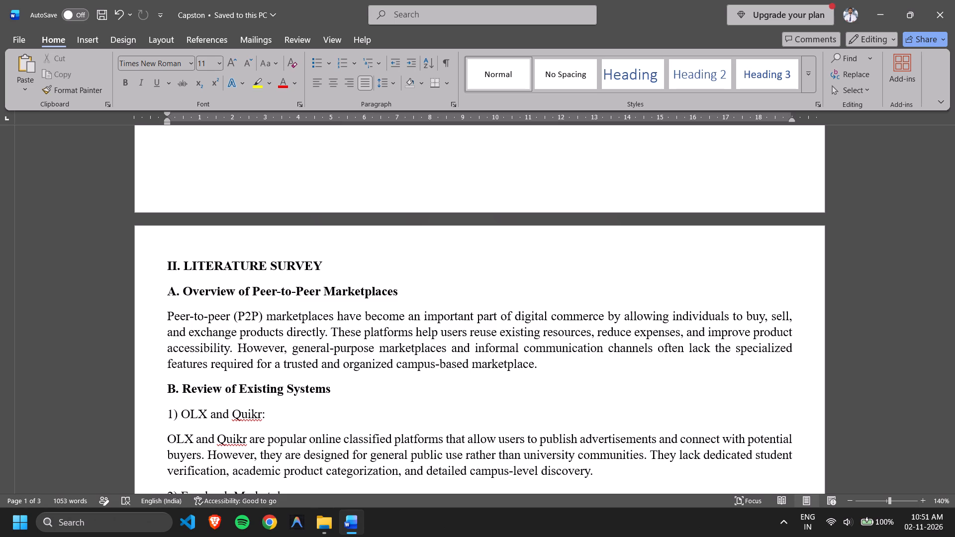
# Add the flagged word "Quikr" in the "1) OLX and Quikr:" subheading to the spelling dictionary.
pyautogui.scroll(-1, 485, 341)
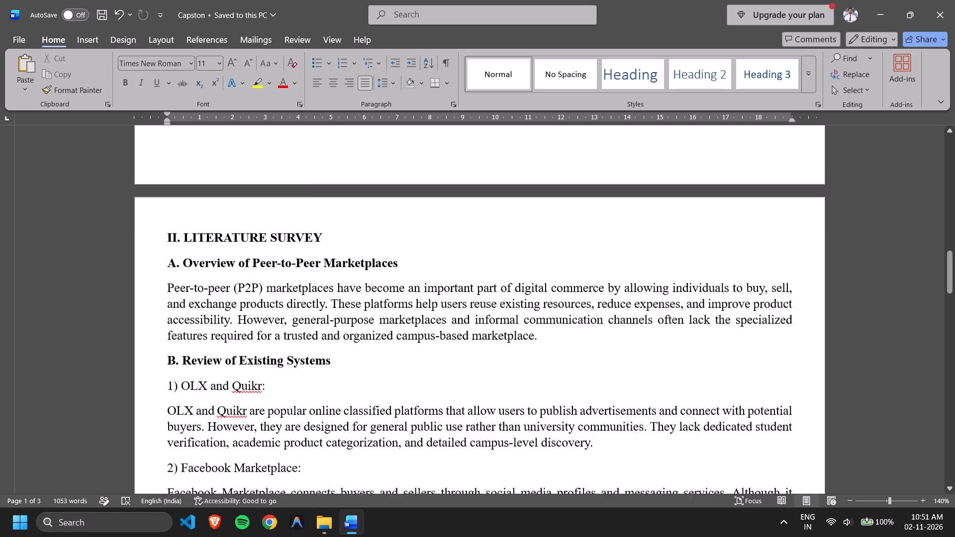
pyautogui.scroll(-1, 485, 341)
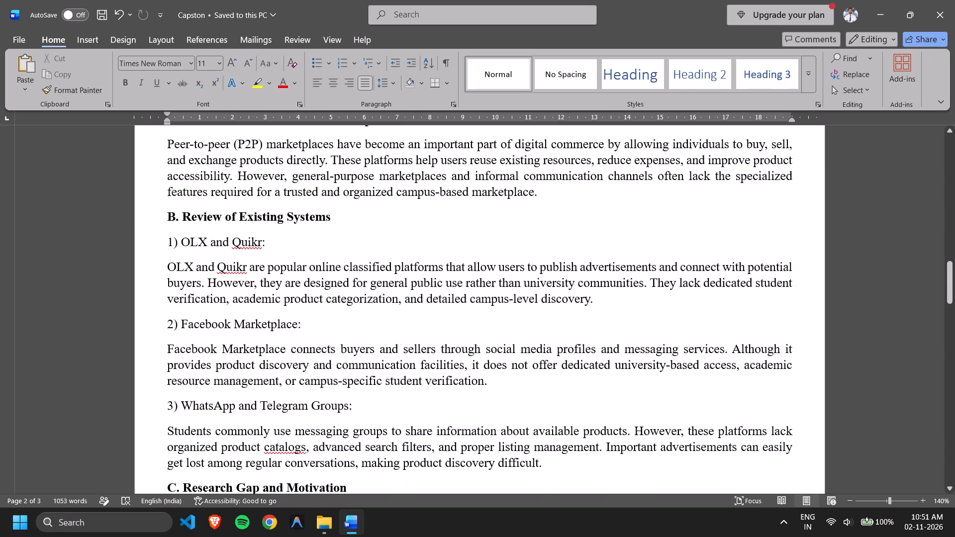
pyautogui.rightClick(250, 247)
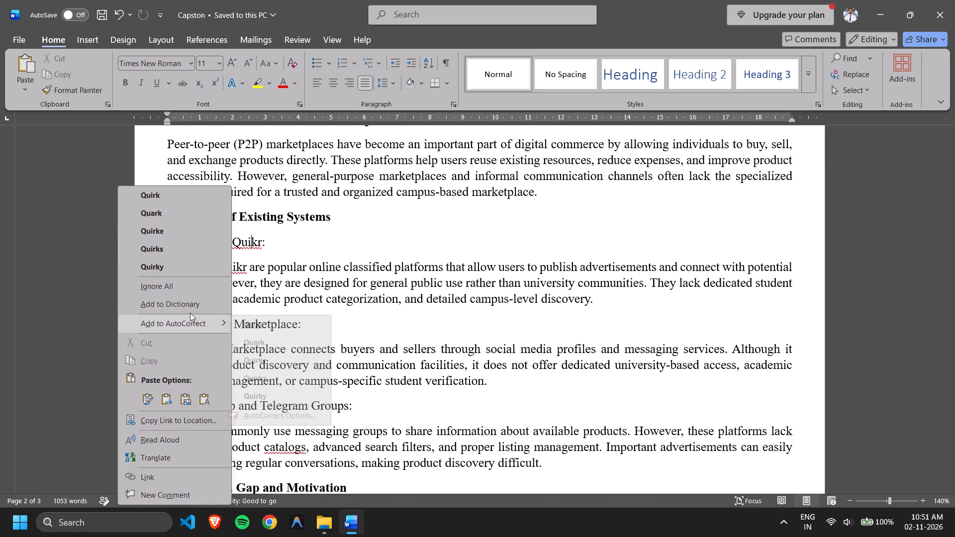
pyautogui.click(190, 303)
# Open the spelling suggestions for the flagged word "catalogs" in the WhatsApp and Telegram Groups paragraph.
pyautogui.scroll(-1, 379, 294)
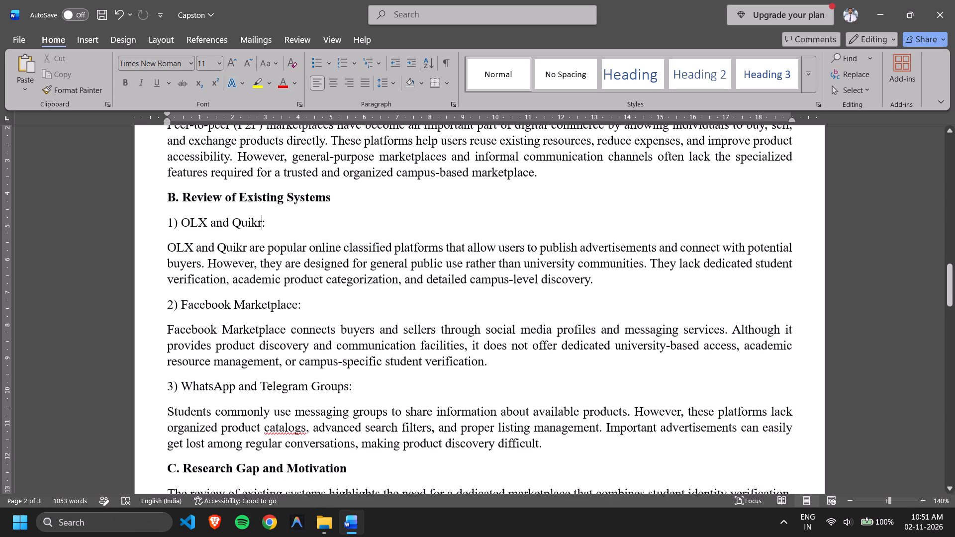
pyautogui.scroll(-1, 379, 294)
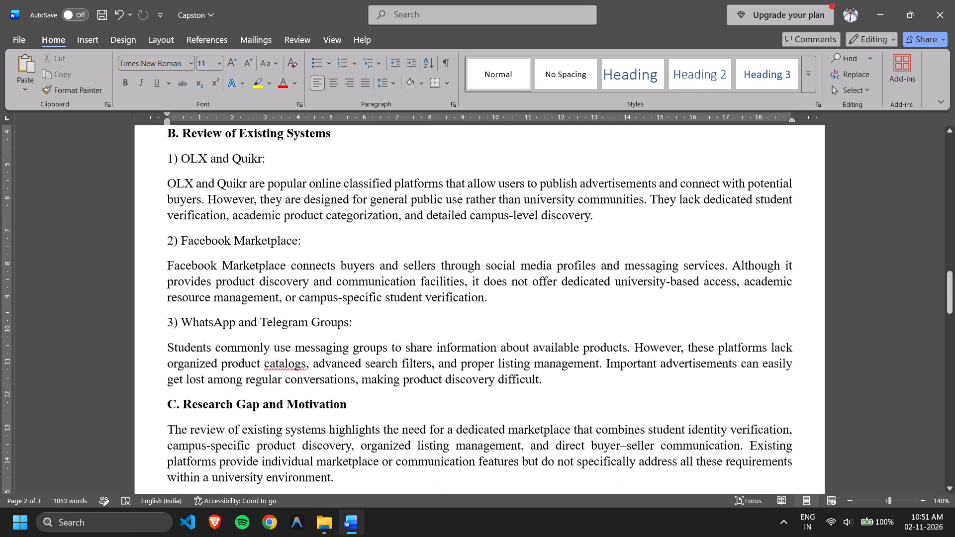
pyautogui.scroll(-1, 379, 294)
pyautogui.rightClick(288, 358)
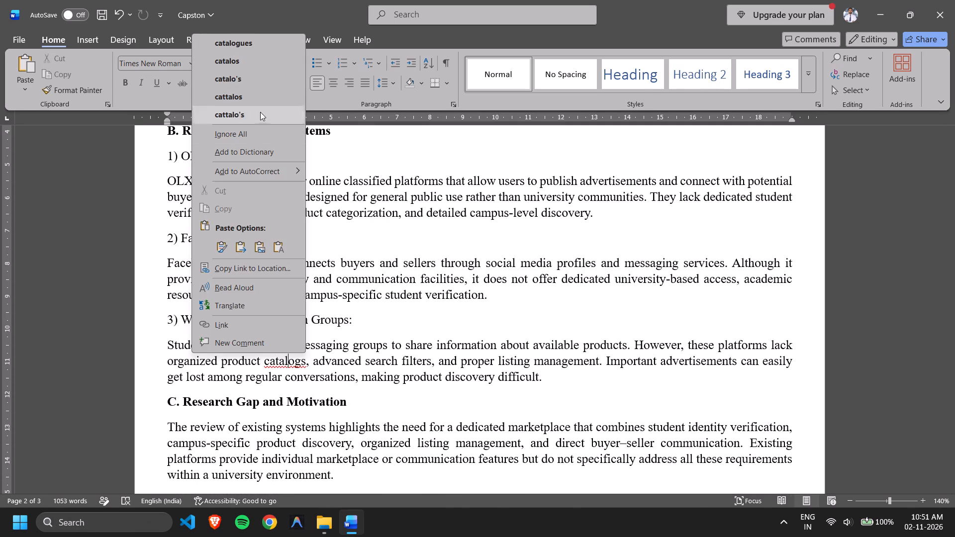
# Check the Literature Survey layout from Review of Existing Systems through the comparison table to the end of the section.
pyautogui.click(394, 345)
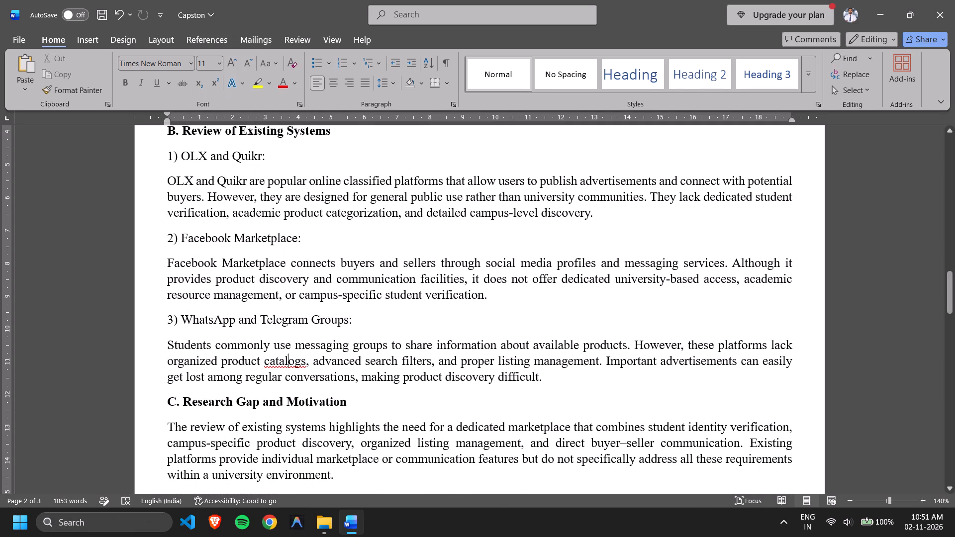
pyautogui.scroll(-3, 394, 345)
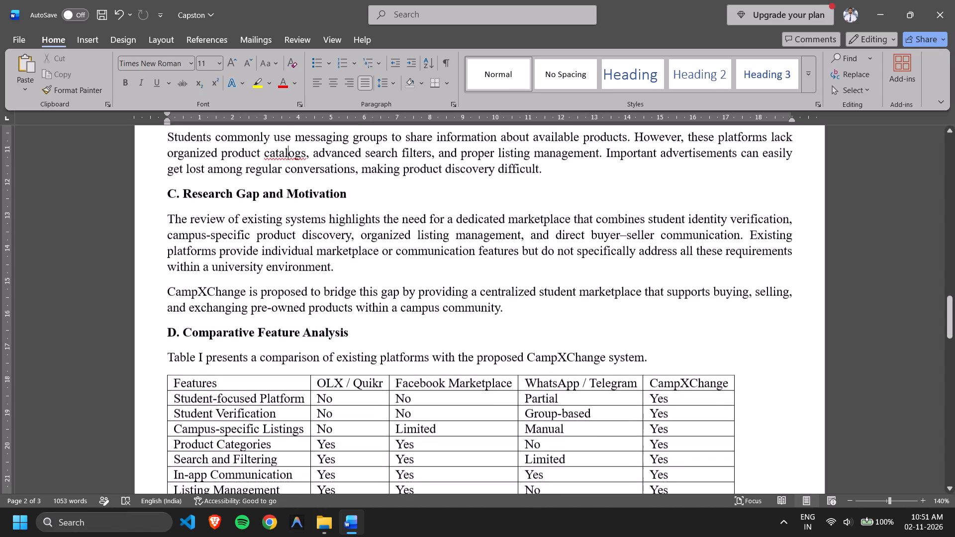
pyautogui.scroll(-4, 394, 345)
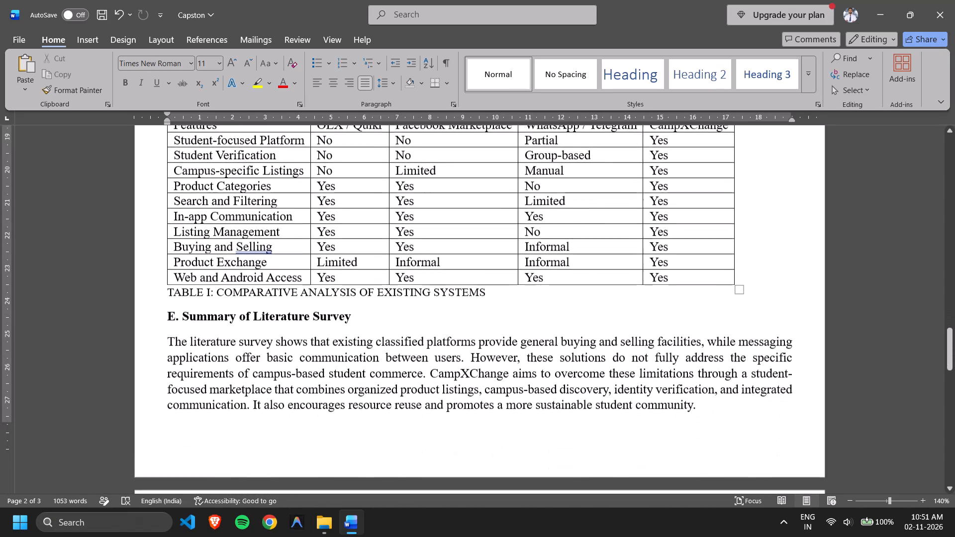
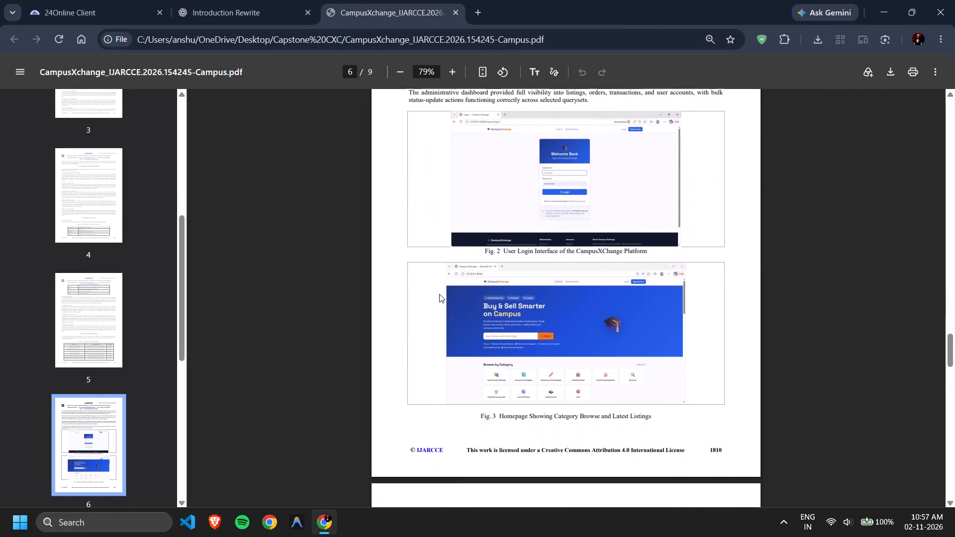
pyautogui.scroll(-2, 439, 294)
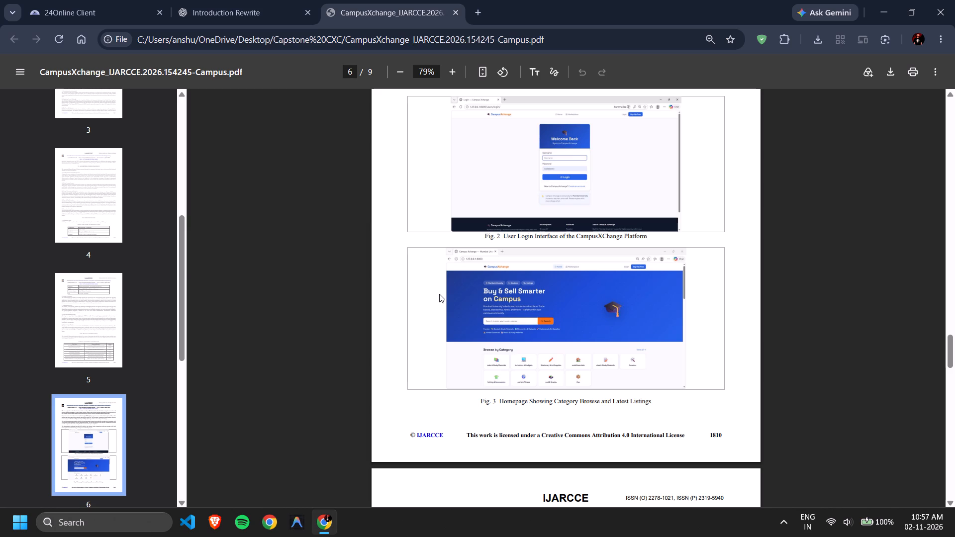
# Close Chrome, Word and the Capstone CXC folder window, and bring up the Shut Down Windows dialog.
pyautogui.hotkey('alt', 'F4')
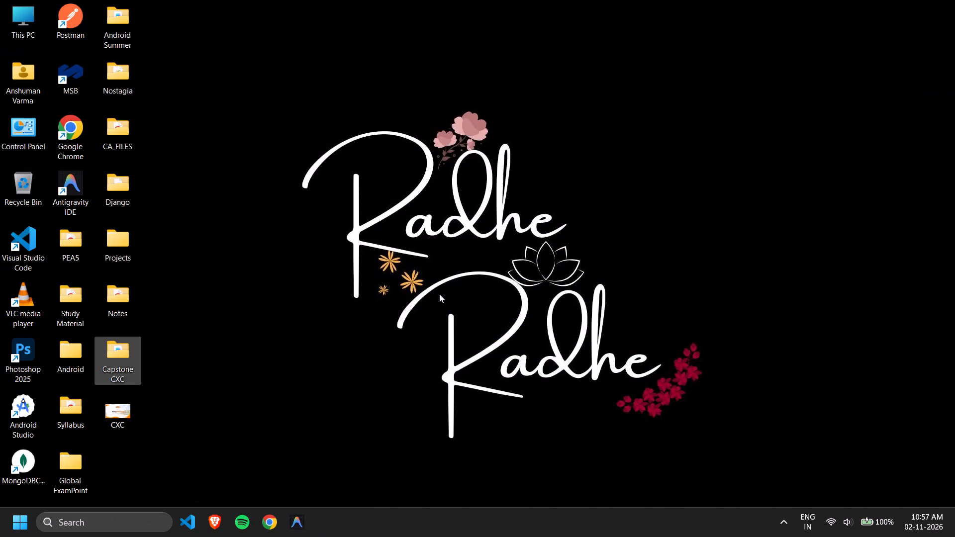
pyautogui.hotkey('alt', 'F4')
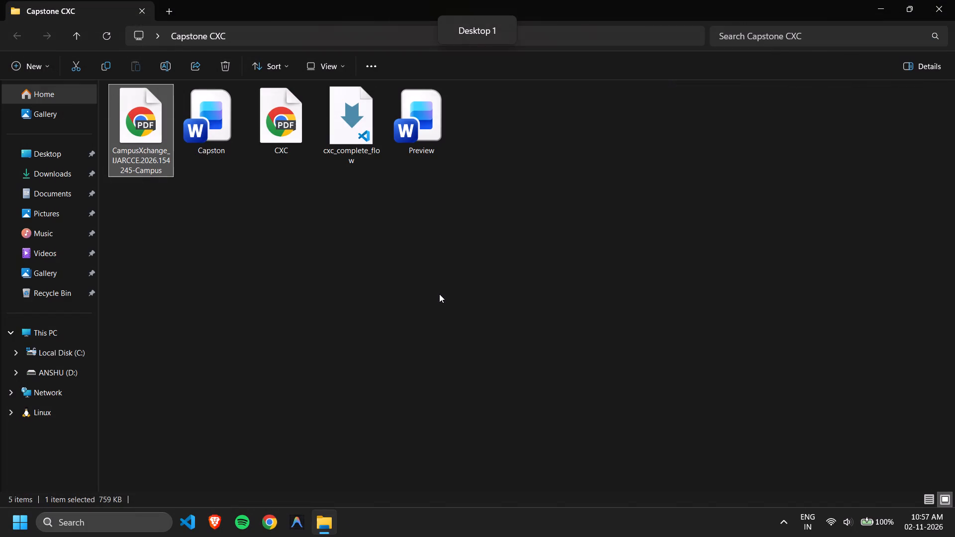
pyautogui.hotkey('alt', 'F4')
pyautogui.hotkey('alt', 'F4')
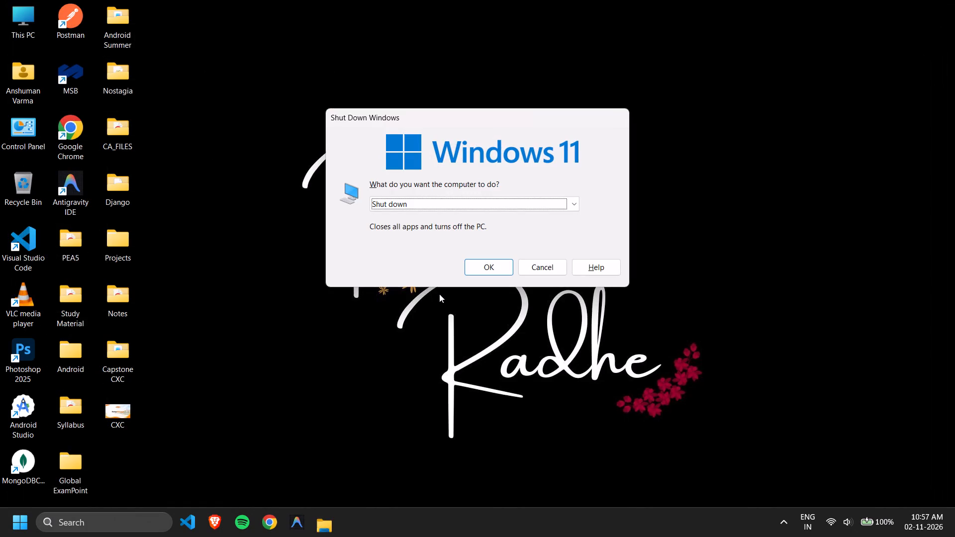